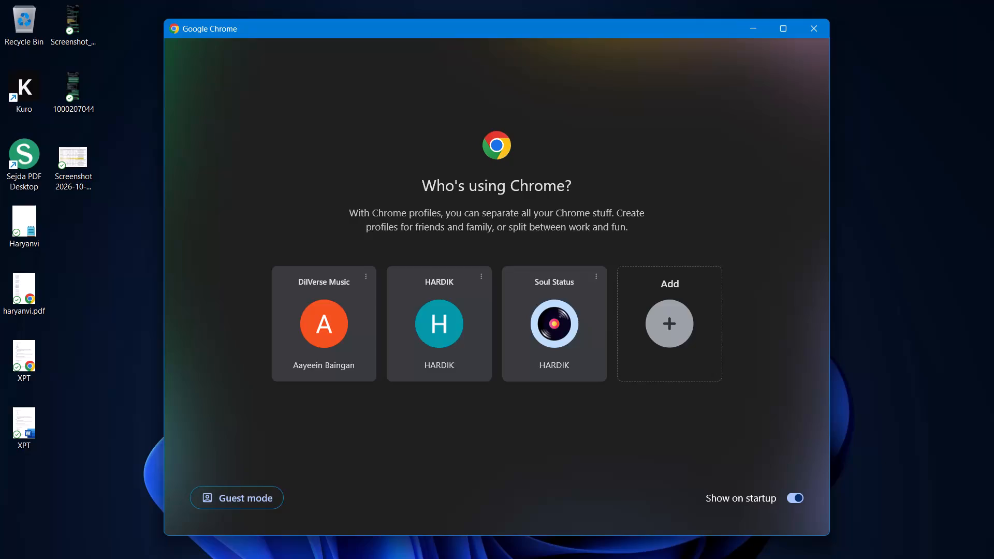
Open YouTube Studio for the DilVerse Music channel using the DilVerse Music Chrome profile.
{"action": "left_click", "coordinate": [350, 325]}
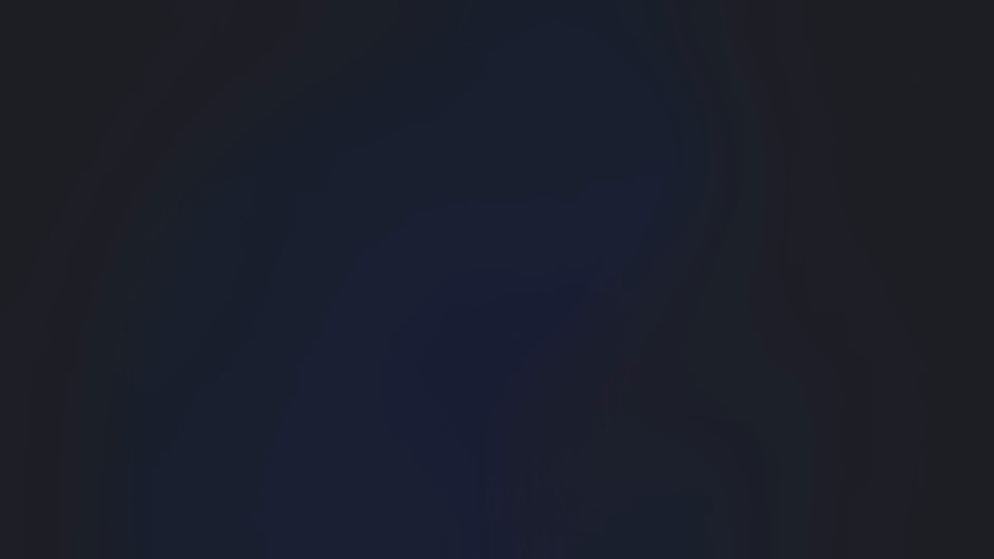
{"action": "left_click", "coordinate": [970, 113]}
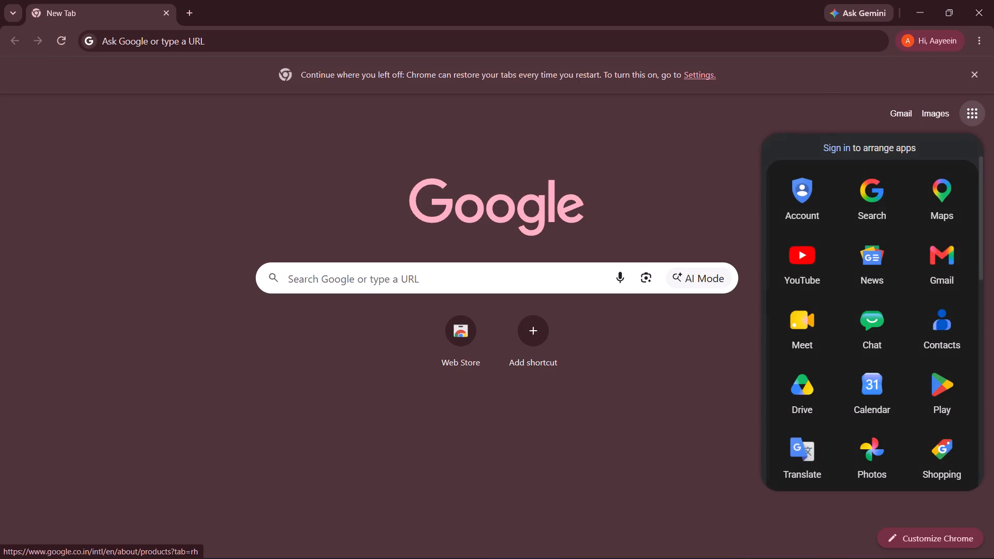
{"action": "left_click", "coordinate": [807, 269]}
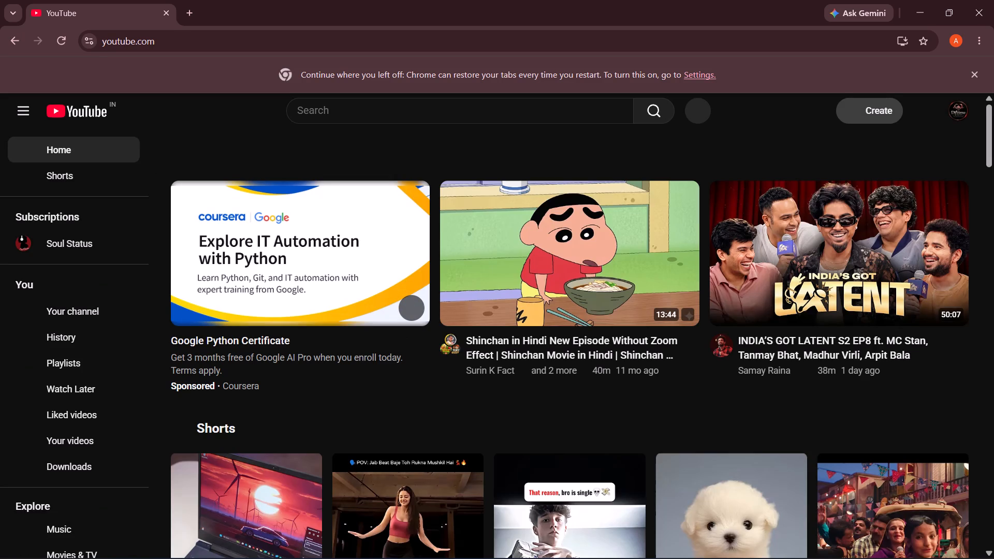
{"action": "left_click", "coordinate": [961, 112]}
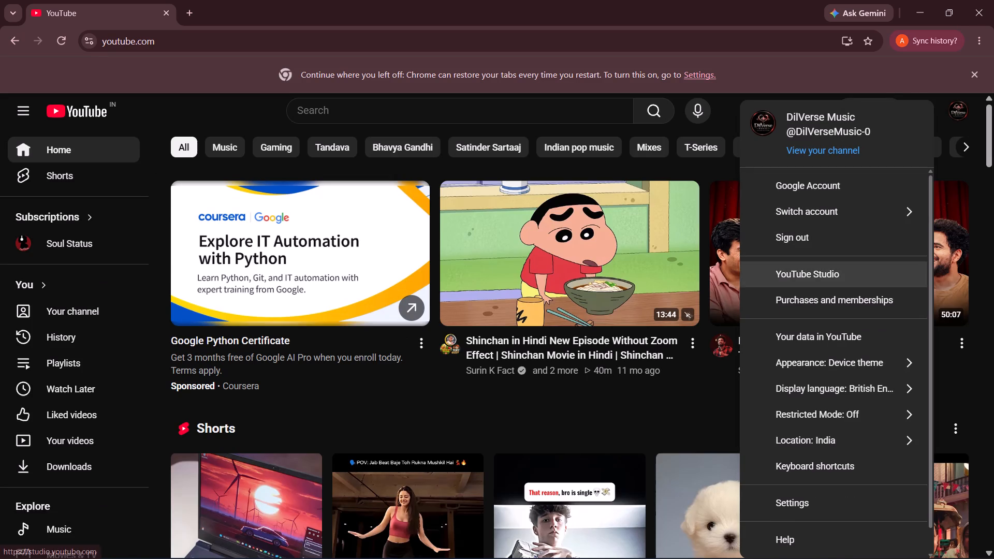
{"action": "left_click", "coordinate": [814, 267]}
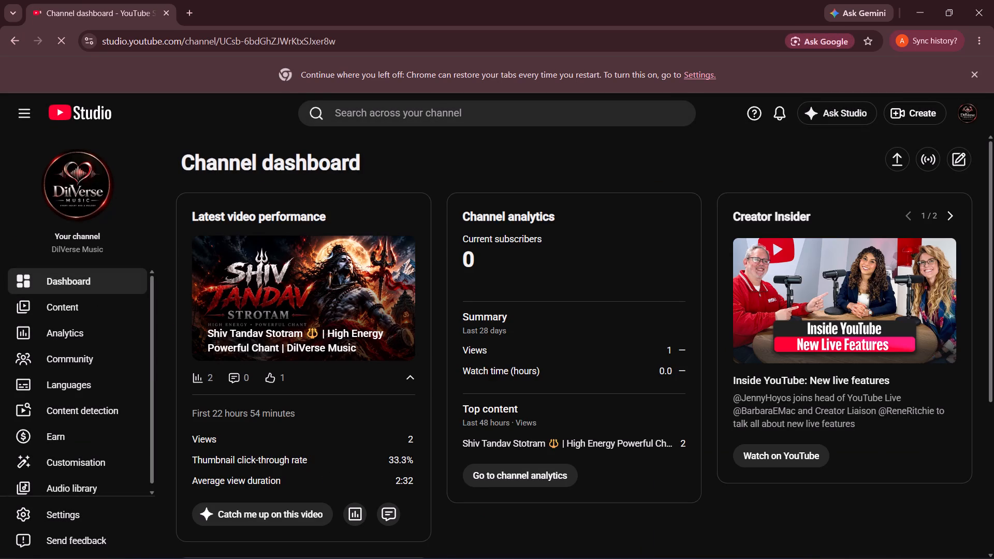
Open the Shiv Tandav Stotram video's details from the channel content and copy its entire description.
{"action": "left_click", "coordinate": [87, 303]}
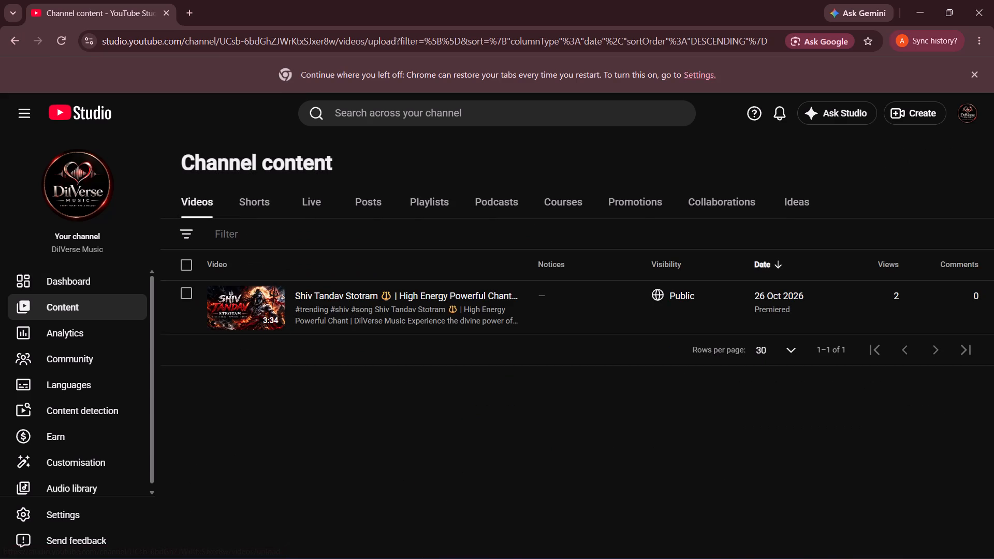
{"action": "left_click", "coordinate": [305, 320]}
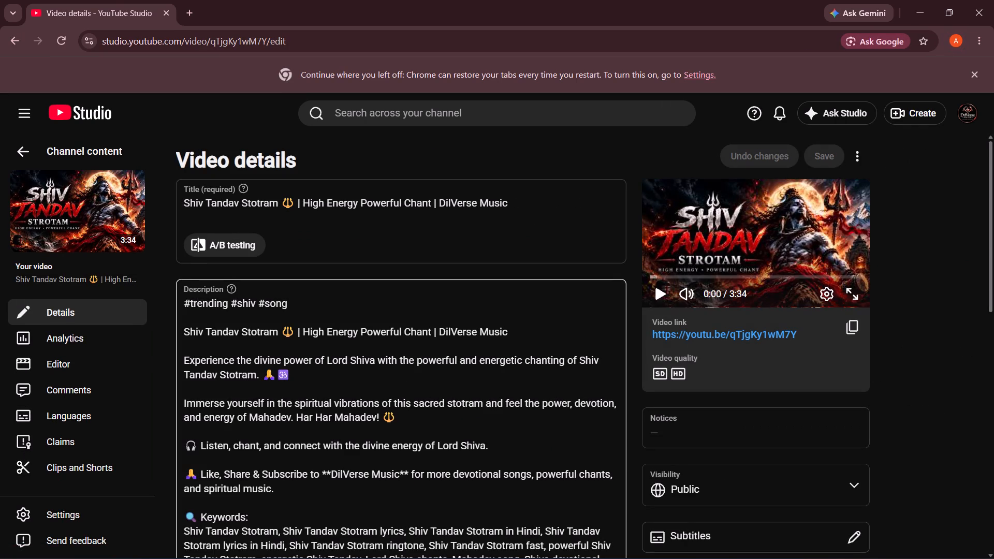
{"action": "scroll", "coordinate": [305, 320], "scroll_direction": "down", "scroll_amount": 1}
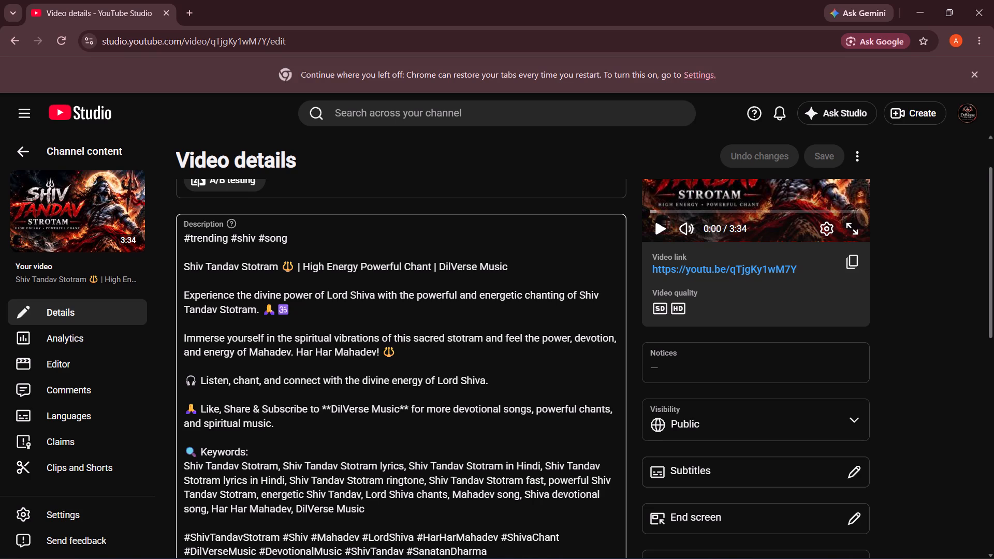
{"action": "left_click", "coordinate": [277, 340]}
{"action": "key", "text": "ctrl+a"}
{"action": "key", "text": "ctrl+c"}
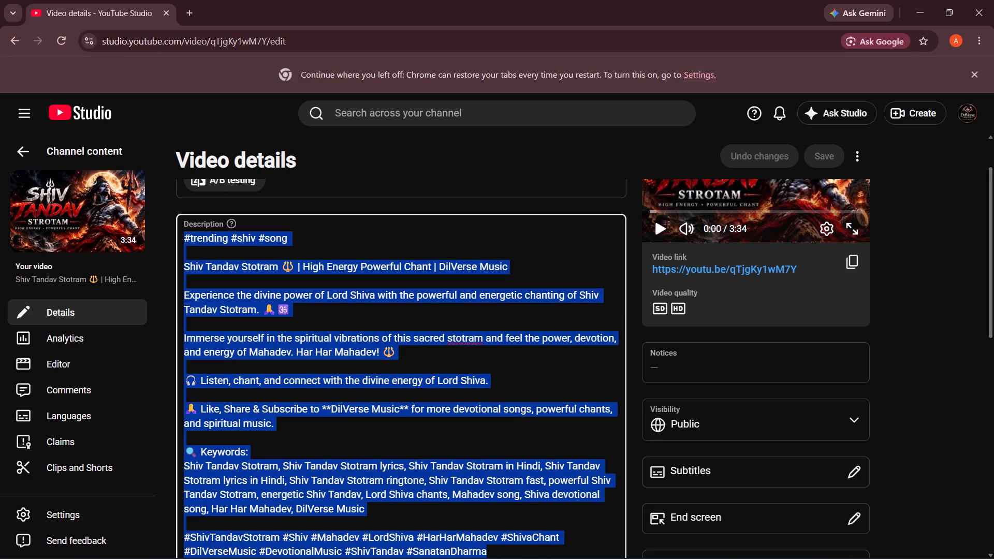
Open the details of the Short titled 27 October 2026 and paste the copied description into its description.
{"action": "scroll", "coordinate": [277, 340], "scroll_direction": "right", "scroll_amount": 17}
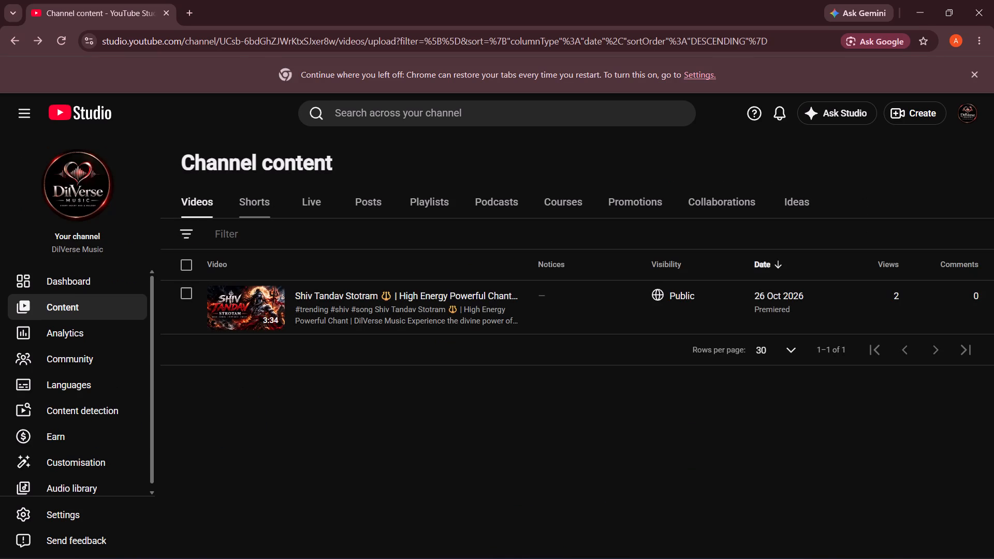
{"action": "left_click", "coordinate": [254, 203]}
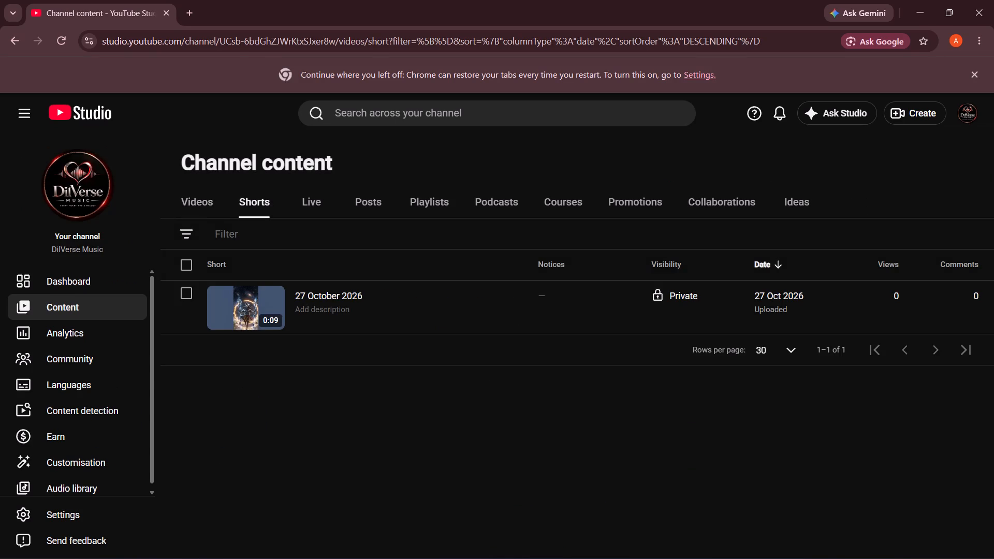
{"action": "left_click", "coordinate": [292, 314]}
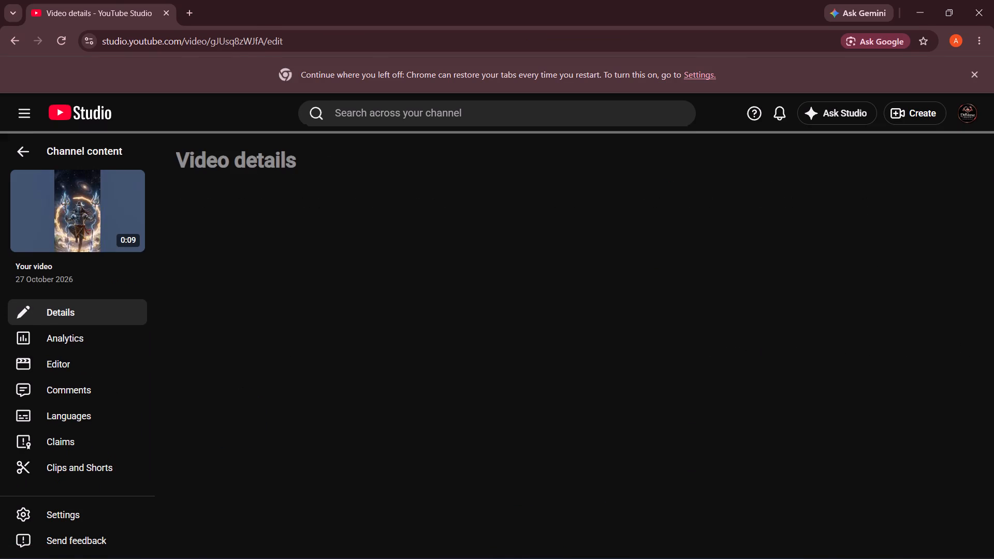
{"action": "left_click", "coordinate": [275, 306]}
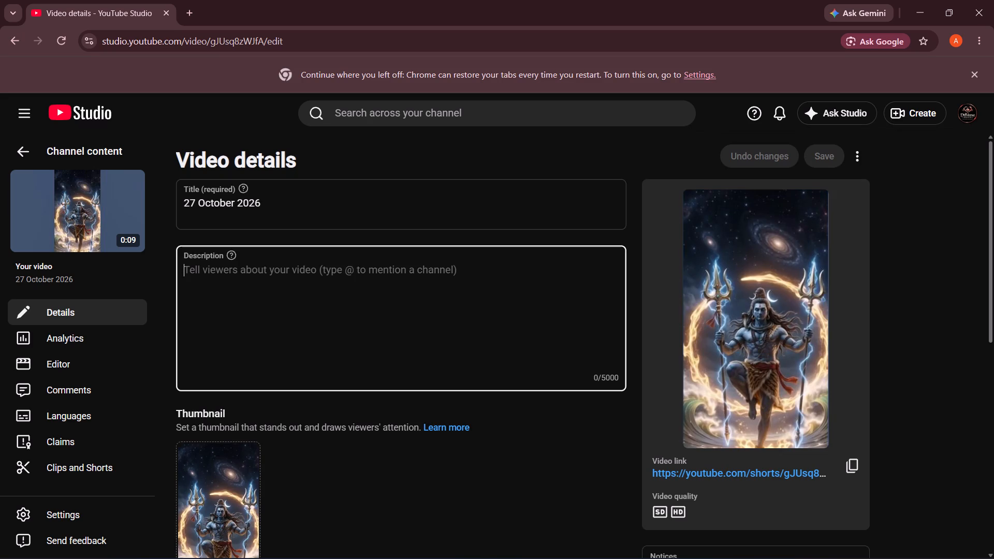
{"action": "key", "text": "ctrl+v"}
Replace the Short's title with the description line "Shiv Tandav Stotram 🔱 | High Energy Powerful Chant | DilVerse Music".
{"action": "left_click", "coordinate": [280, 207]}
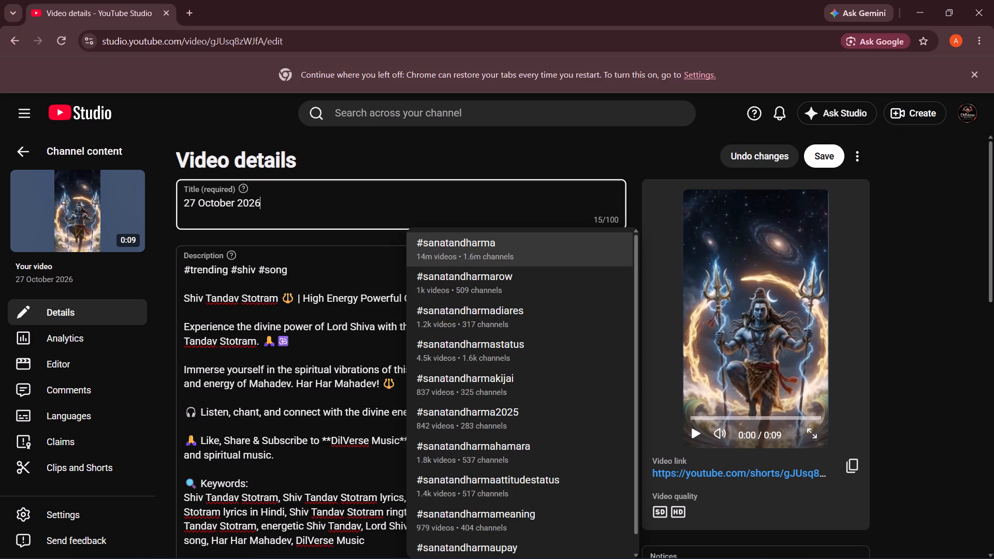
{"action": "key", "text": "BackSpace"}
{"action": "key", "text": "BackSpace"}
{"action": "key", "text": "BackSpace"}
{"action": "key", "text": "BackSpace"}
{"action": "key", "text": "BackSpace"}
{"action": "key", "text": "BackSpace"}
{"action": "key", "text": "BackSpace"}
{"action": "key", "text": "BackSpace"}
{"action": "key", "text": "BackSpace"}
{"action": "key", "text": "BackSpace"}
{"action": "key", "text": "BackSpace"}
{"action": "key", "text": "BackSpace"}
{"action": "key", "text": "BackSpace"}
{"action": "key", "text": "BackSpace"}
{"action": "key", "text": "BackSpace"}
{"action": "key", "text": "BackSpace"}
{"action": "key", "text": "BackSpace"}
{"action": "key", "text": "BackSpace"}
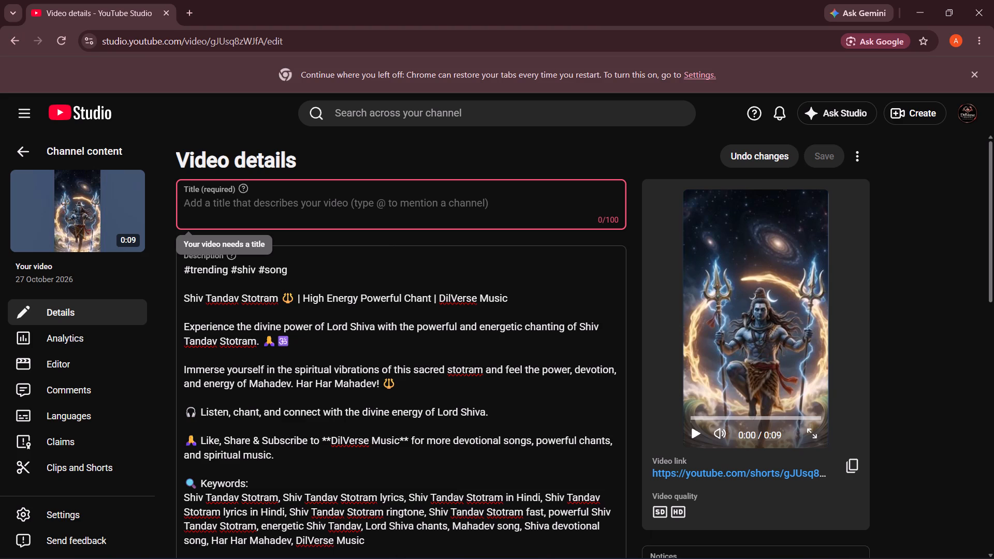
{"action": "triple_click", "coordinate": [283, 302]}
{"action": "left_click", "coordinate": [283, 302]}
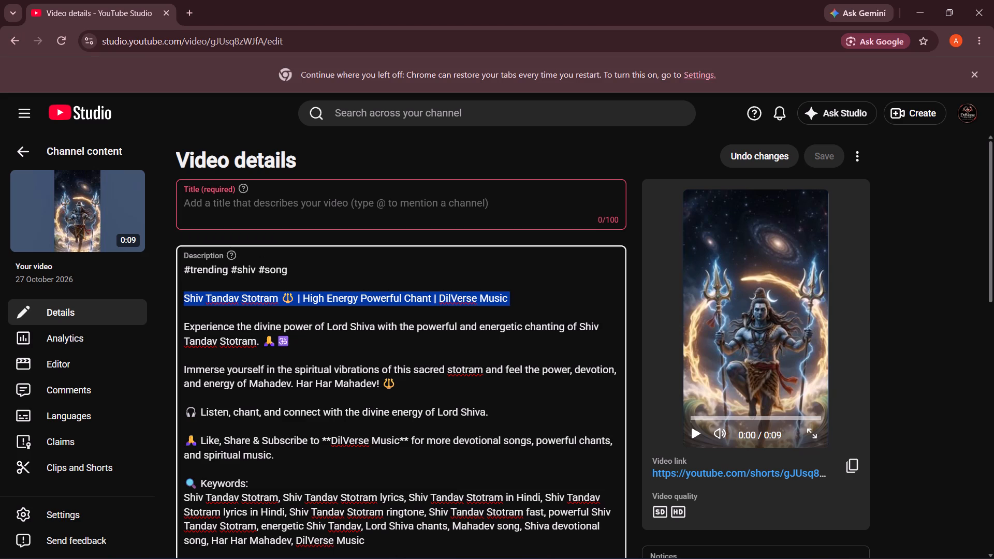
{"action": "key", "text": "ctrl+c"}
{"action": "left_click", "coordinate": [242, 203], "text": "ctrl"}
{"action": "key", "text": "ctrl+v"}
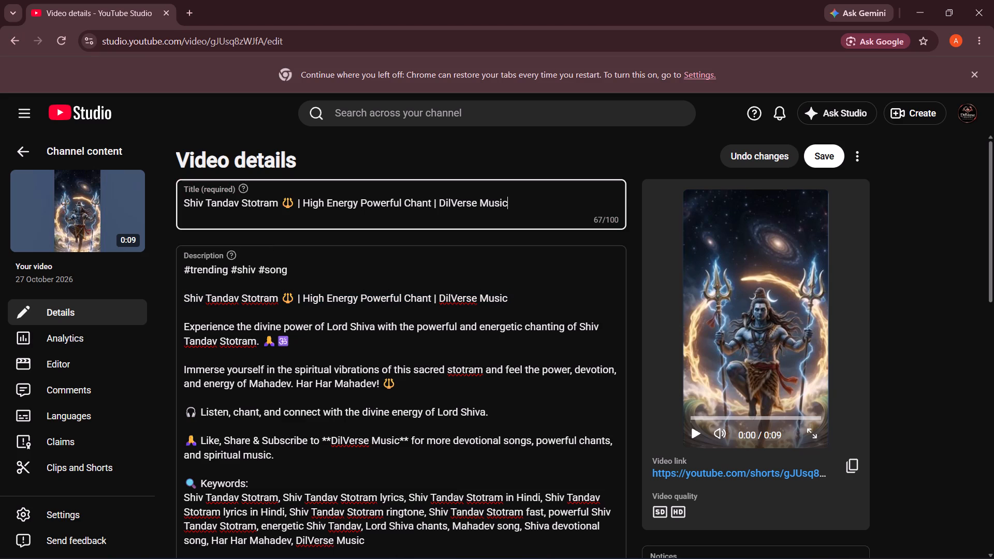
Remove "| DilVerse Music" from the end of the Short's title.
{"action": "key", "text": "BackSpace"}
{"action": "key", "text": "BackSpace"}
{"action": "key", "text": "BackSpace"}
{"action": "key", "text": "BackSpace"}
{"action": "key", "text": "BackSpace"}
{"action": "key", "text": "BackSpace"}
{"action": "key", "text": "BackSpace"}
{"action": "key", "text": "BackSpace"}
{"action": "key", "text": "BackSpace"}
{"action": "key", "text": "BackSpace"}
{"action": "key", "text": "BackSpace"}
{"action": "key", "text": "BackSpace"}
{"action": "key", "text": "BackSpace"}
{"action": "key", "text": "BackSpace"}
{"action": "key", "text": "BackSpace"}
{"action": "key", "text": "BackSpace"}
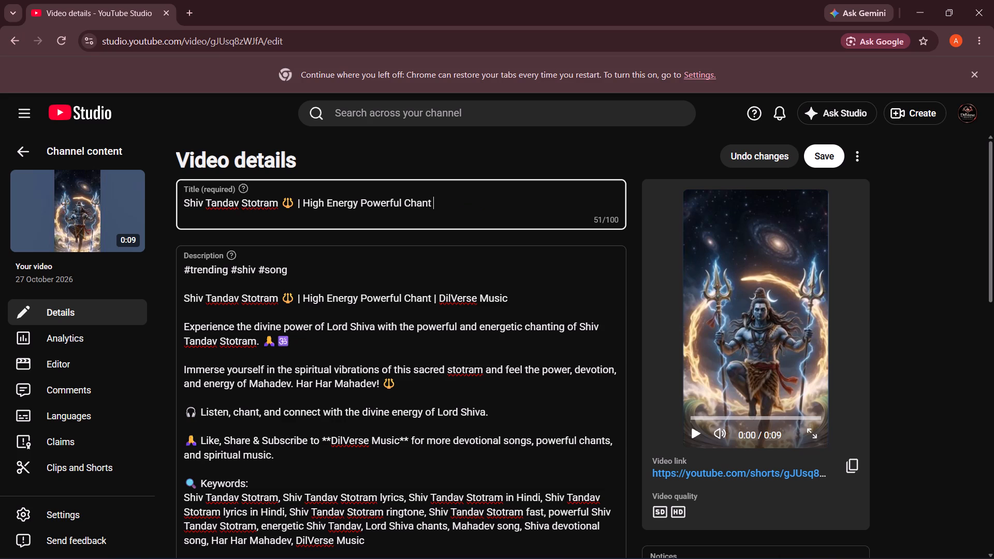
Append the hashtags #shorts and #shiv to the end of the title.
{"action": "key", "text": "shift+at"}
{"action": "key", "text": "BackSpace"}
{"action": "type", "text": "#shorts"}
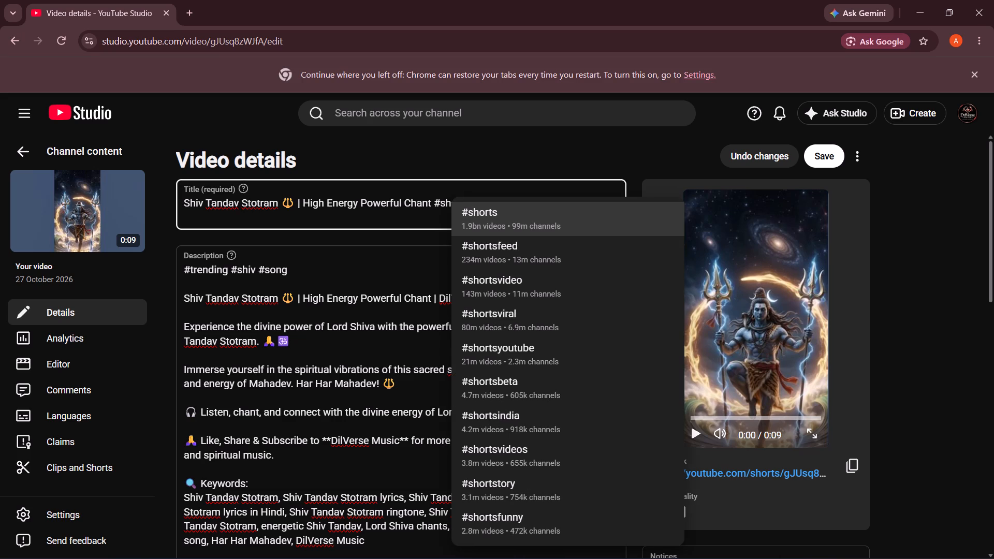
{"action": "left_click", "coordinate": [514, 212]}
{"action": "key", "text": "shift+numbersign"}
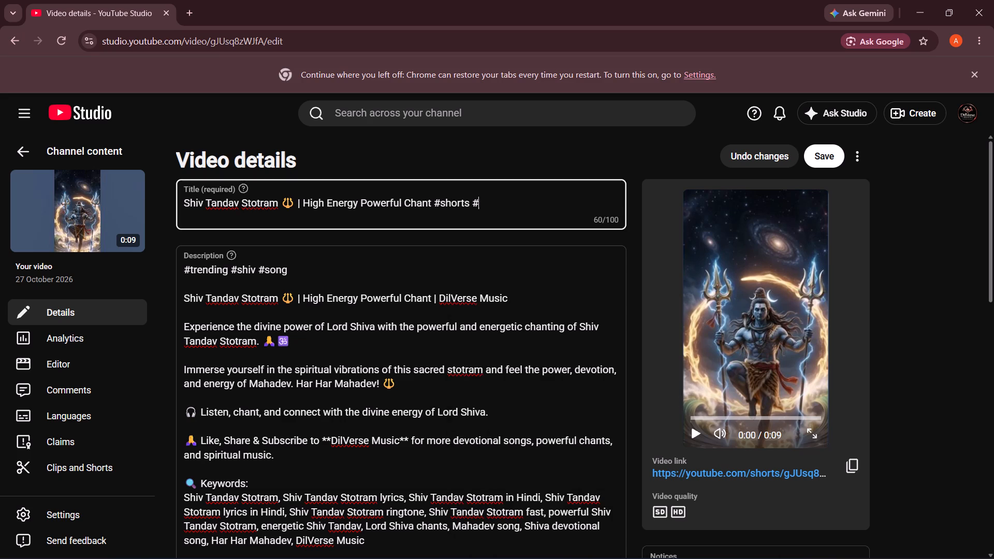
{"action": "type", "text": "shiv"}
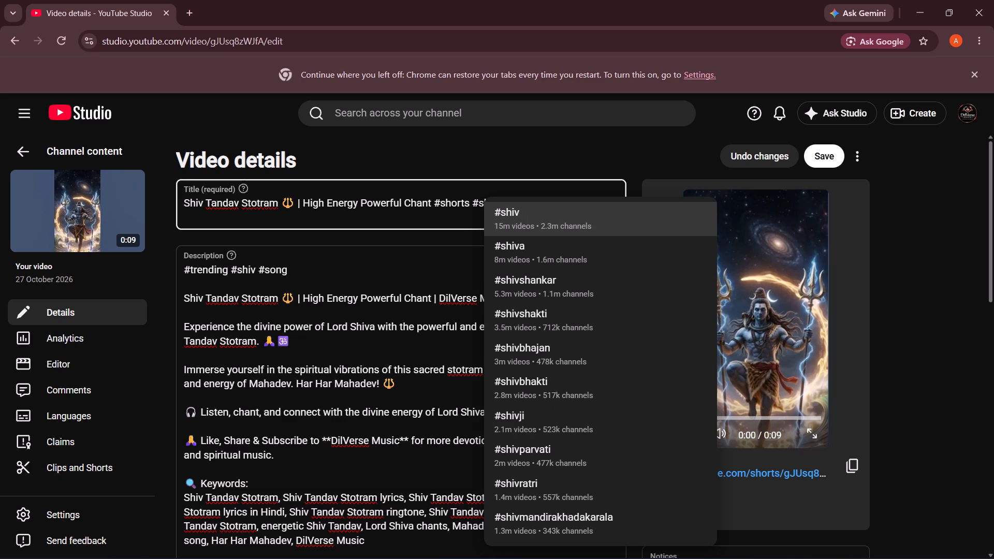
{"action": "key", "text": "Return"}
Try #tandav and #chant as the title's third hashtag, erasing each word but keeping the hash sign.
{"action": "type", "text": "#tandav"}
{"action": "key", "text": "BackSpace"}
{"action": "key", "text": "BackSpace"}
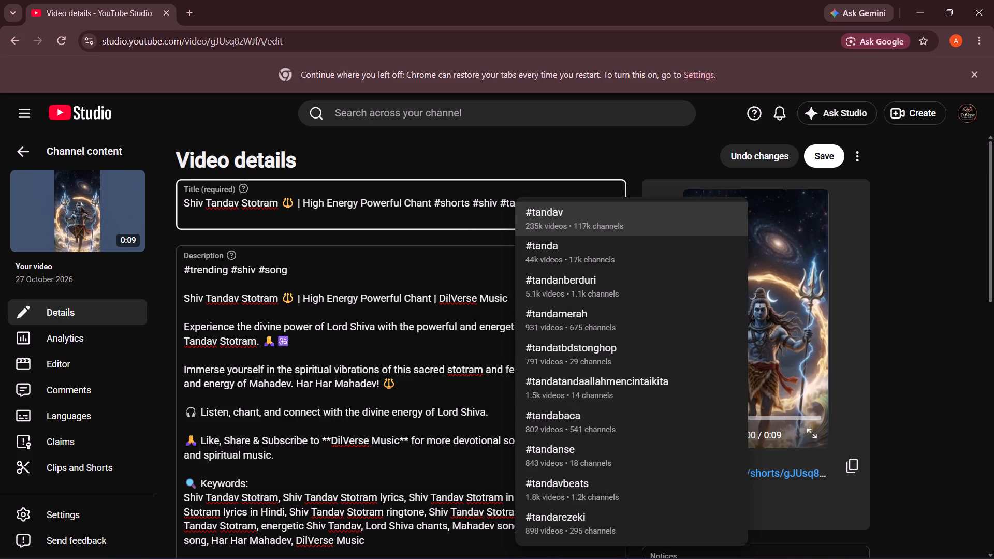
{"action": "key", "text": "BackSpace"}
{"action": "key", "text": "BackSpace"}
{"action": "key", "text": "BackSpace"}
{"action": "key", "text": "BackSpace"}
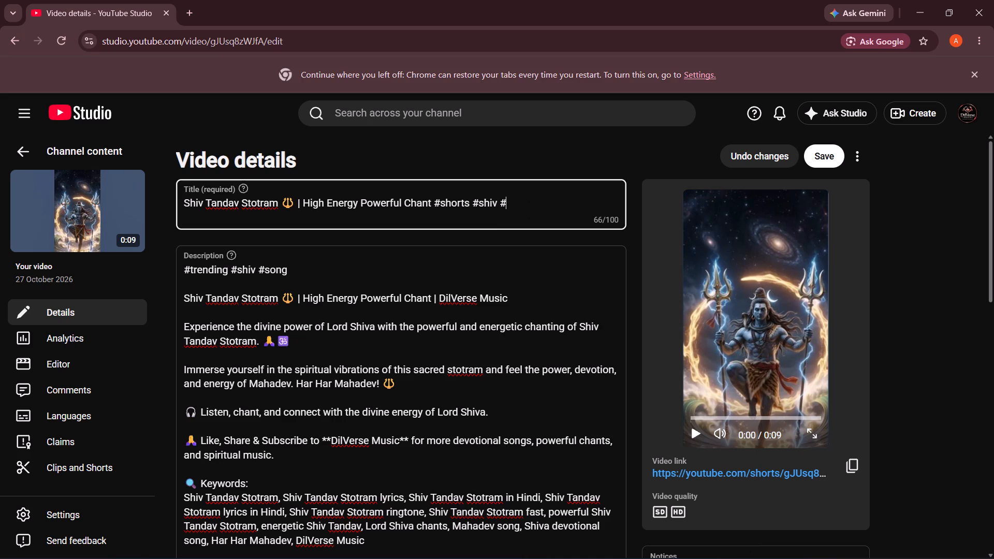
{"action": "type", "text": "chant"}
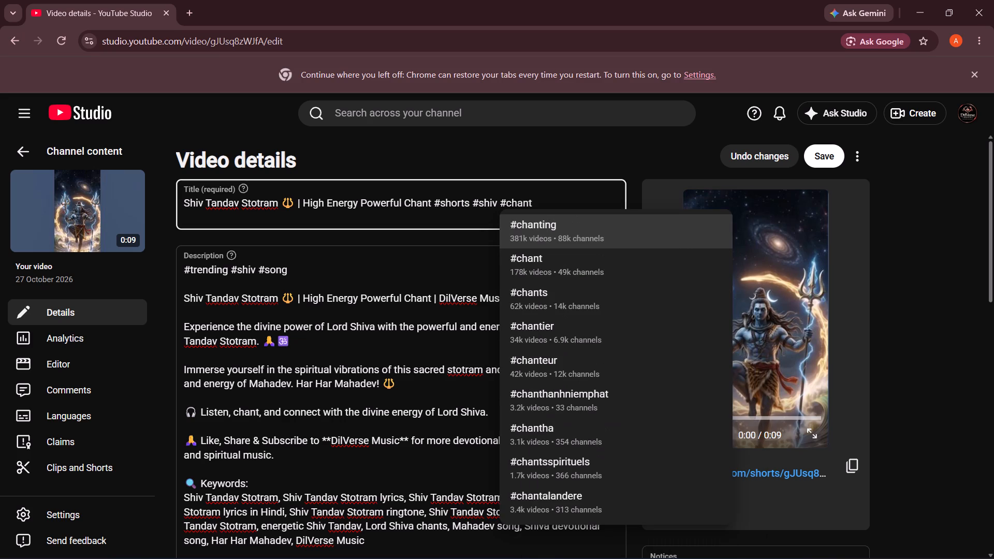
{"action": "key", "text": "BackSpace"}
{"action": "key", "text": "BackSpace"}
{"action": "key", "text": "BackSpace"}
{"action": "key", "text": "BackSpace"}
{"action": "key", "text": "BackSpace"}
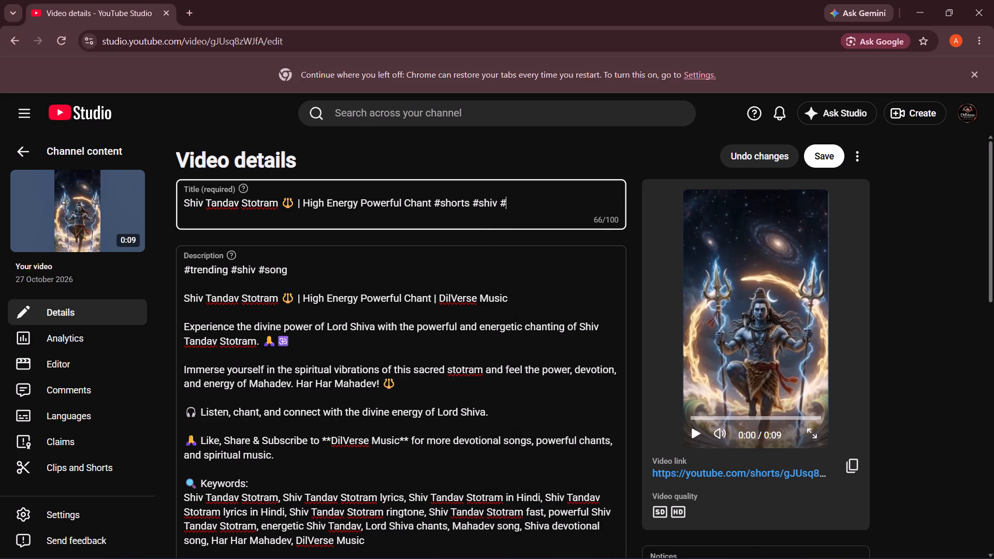
Complete the title's third hashtag as #energy.
{"action": "type", "text": "energy"}
{"action": "left_click", "coordinate": [577, 228]}
Replace the description's headline with the full new title, including its three hashtags, keeping a blank line below it.
{"action": "triple_click", "coordinate": [250, 202]}
{"action": "left_click", "coordinate": [250, 202]}
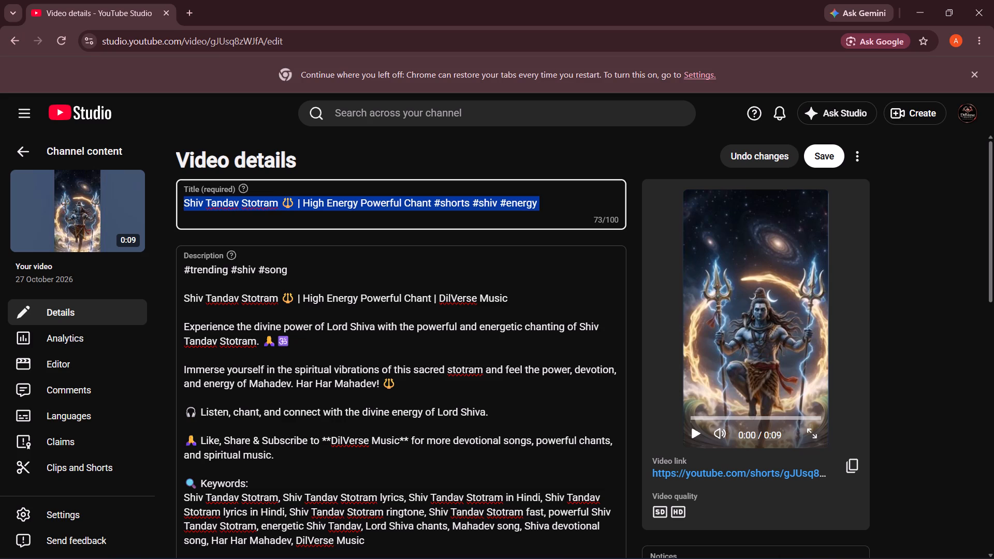
{"action": "key", "text": "ctrl+c"}
{"action": "triple_click", "coordinate": [222, 298]}
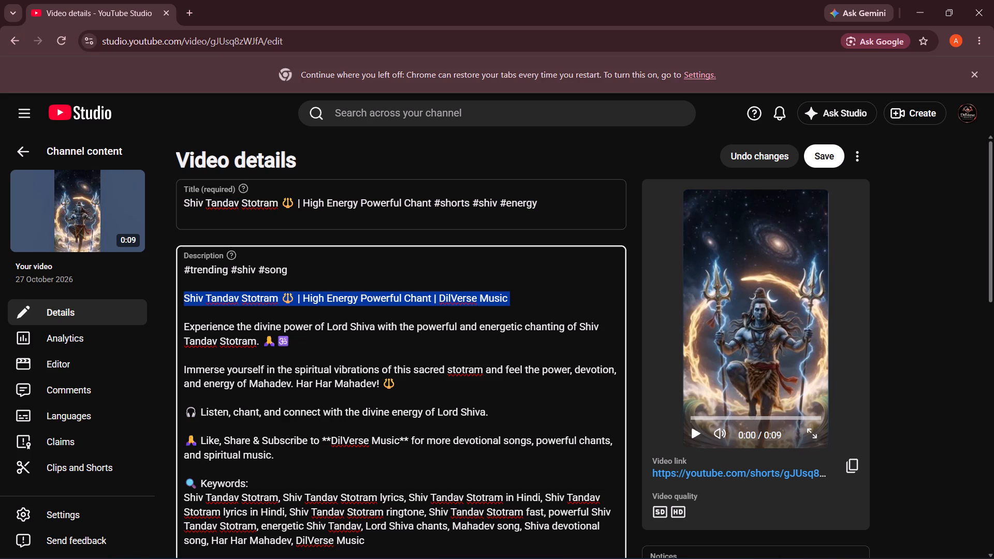
{"action": "key", "text": "ctrl+v"}
{"action": "key", "text": "Return"}
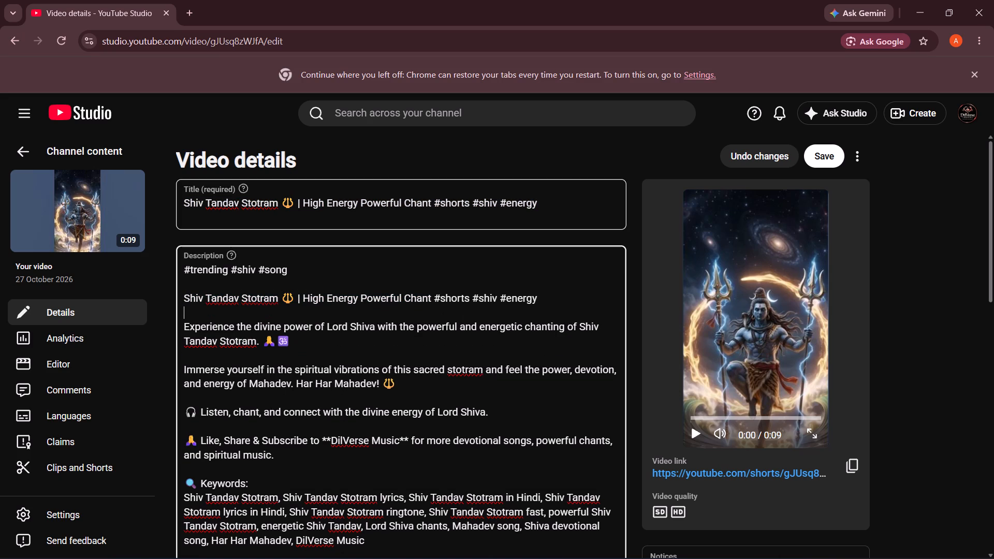
Change the #trending hashtag in the description's first line to #shorts, leaving a single space before #shiv.
{"action": "left_click", "coordinate": [228, 267]}
{"action": "key", "text": "BackSpace"}
{"action": "key", "text": "BackSpace"}
{"action": "key", "text": "BackSpace"}
{"action": "key", "text": "BackSpace"}
{"action": "key", "text": "BackSpace"}
{"action": "key", "text": "BackSpace"}
{"action": "key", "text": "BackSpace"}
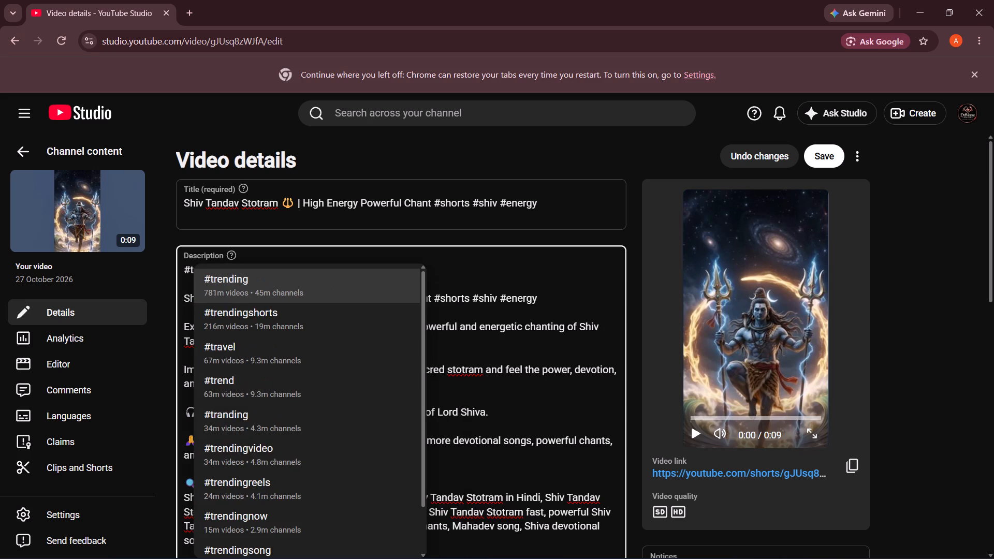
{"action": "key", "text": "BackSpace"}
{"action": "type", "text": "shorts"}
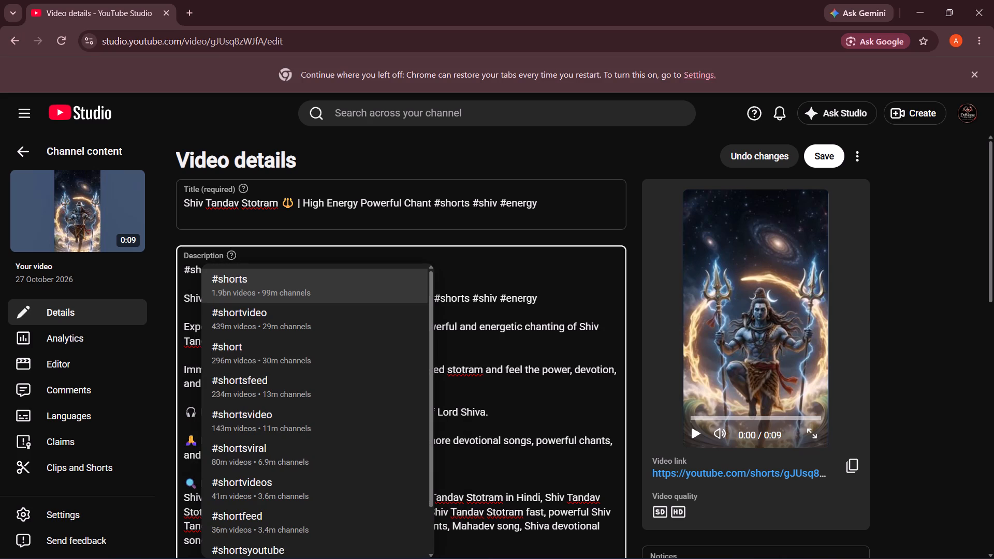
{"action": "left_click", "coordinate": [254, 289]}
{"action": "key", "text": "Right"}
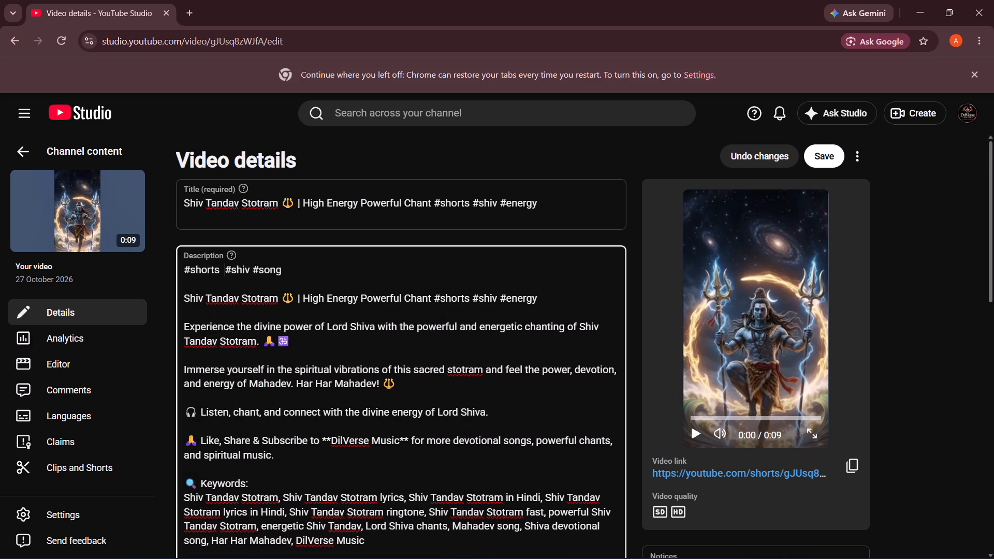
{"action": "key", "text": "BackSpace"}
Copy the comma-separated keyword paragraph under the Keywords heading in the Short's description.
{"action": "scroll", "coordinate": [390, 383], "scroll_direction": "down", "scroll_amount": 1}
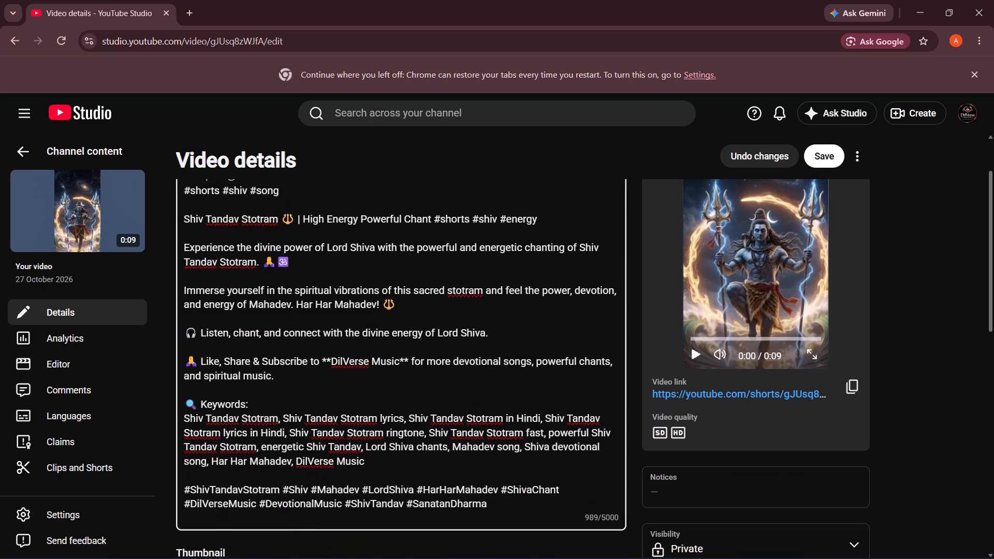
{"action": "scroll", "coordinate": [390, 383], "scroll_direction": "down", "scroll_amount": 4}
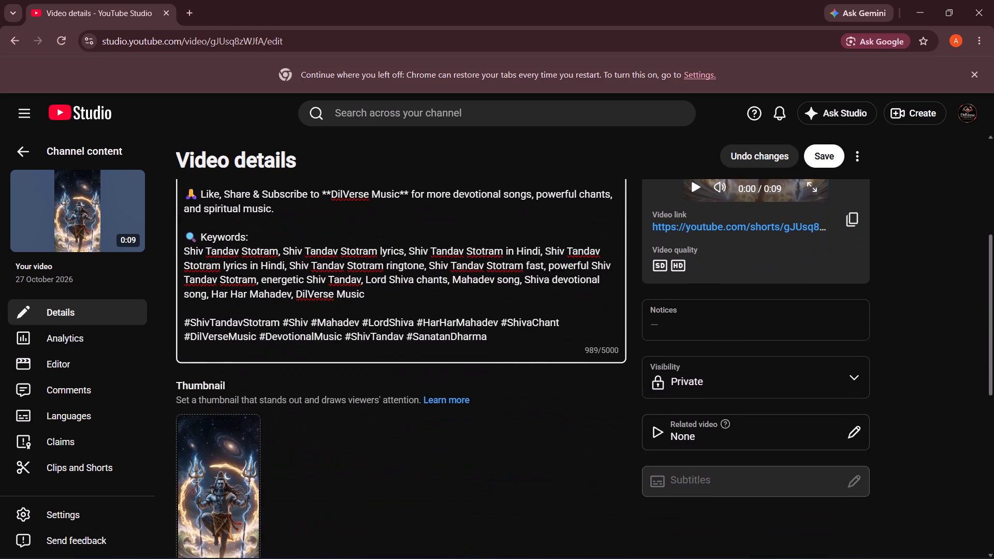
{"action": "scroll", "coordinate": [390, 383], "scroll_direction": "down", "scroll_amount": 5}
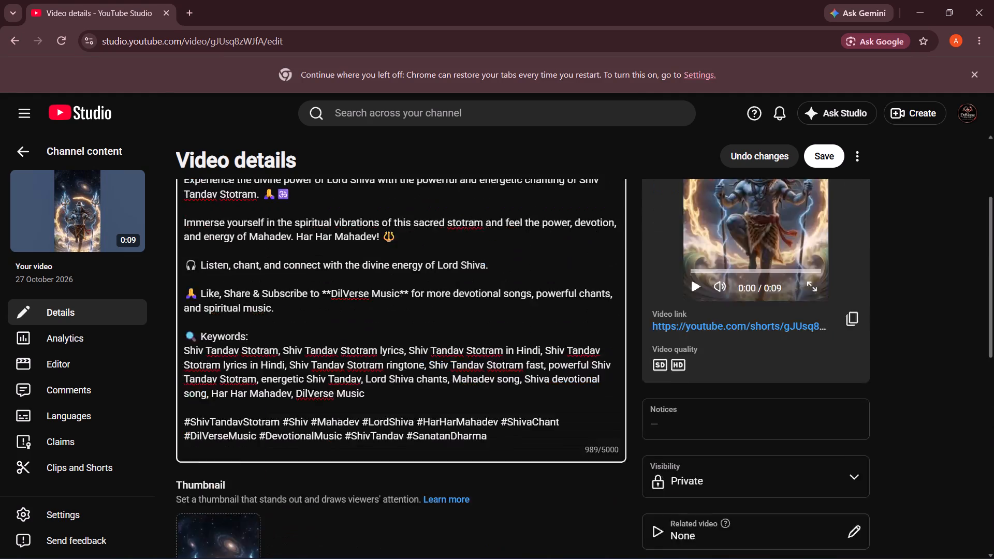
{"action": "scroll", "coordinate": [390, 383], "scroll_direction": "down", "scroll_amount": 3}
{"action": "triple_click", "coordinate": [335, 324]}
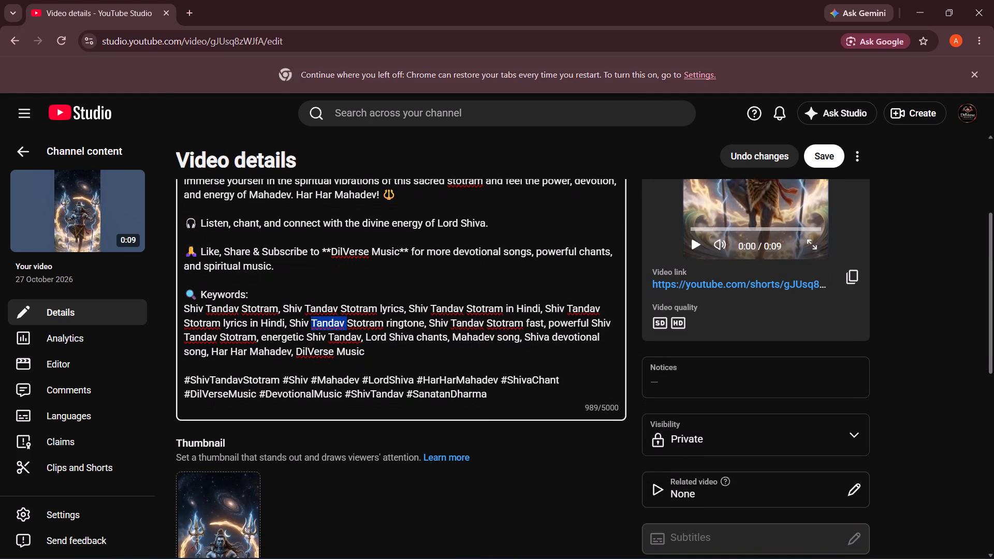
{"action": "key", "text": "ctrl+c"}
Expand the Short's additional settings and set the video language to Hindi.
{"action": "scroll", "coordinate": [335, 324], "scroll_direction": "down", "scroll_amount": 10}
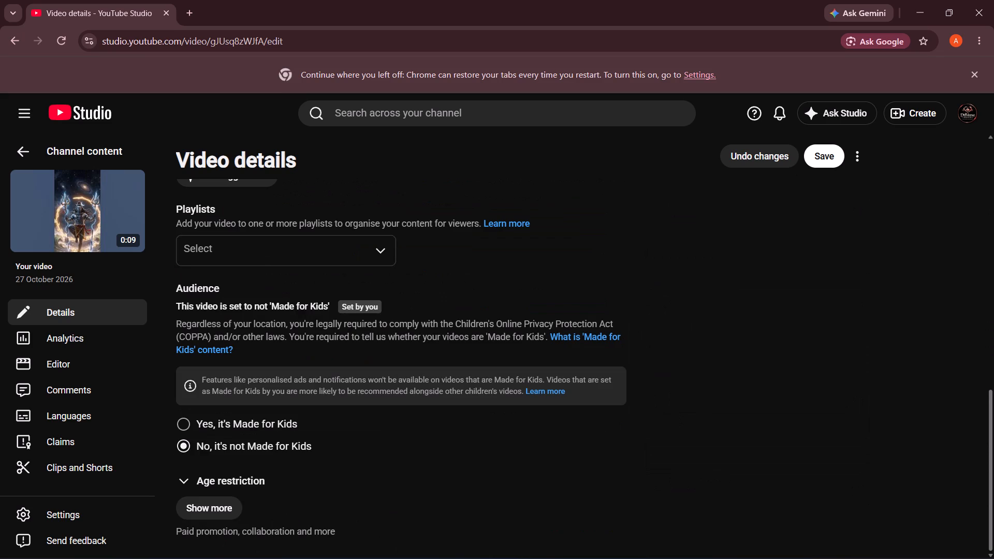
{"action": "left_click", "coordinate": [221, 497]}
{"action": "scroll", "coordinate": [221, 497], "scroll_direction": "down", "scroll_amount": 11}
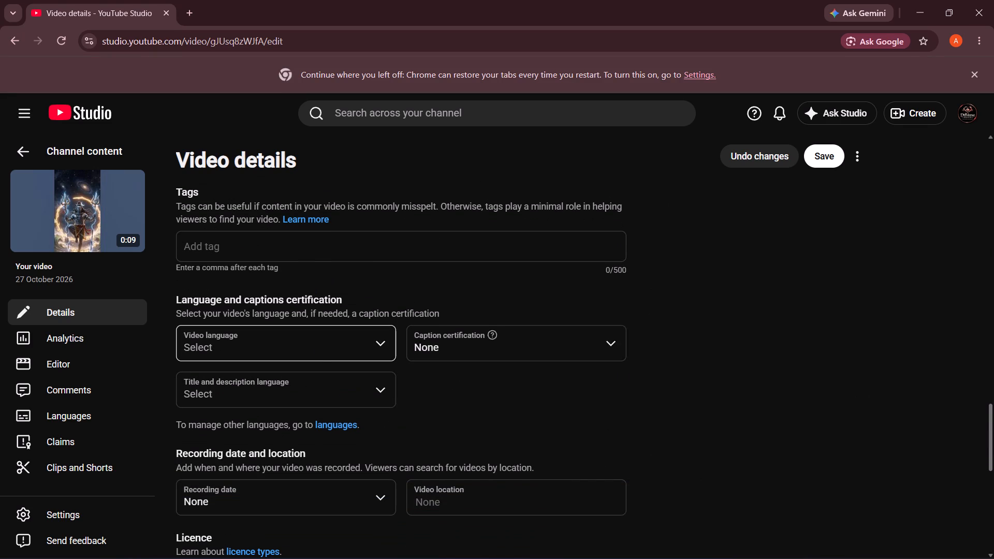
{"action": "left_click", "coordinate": [260, 334]}
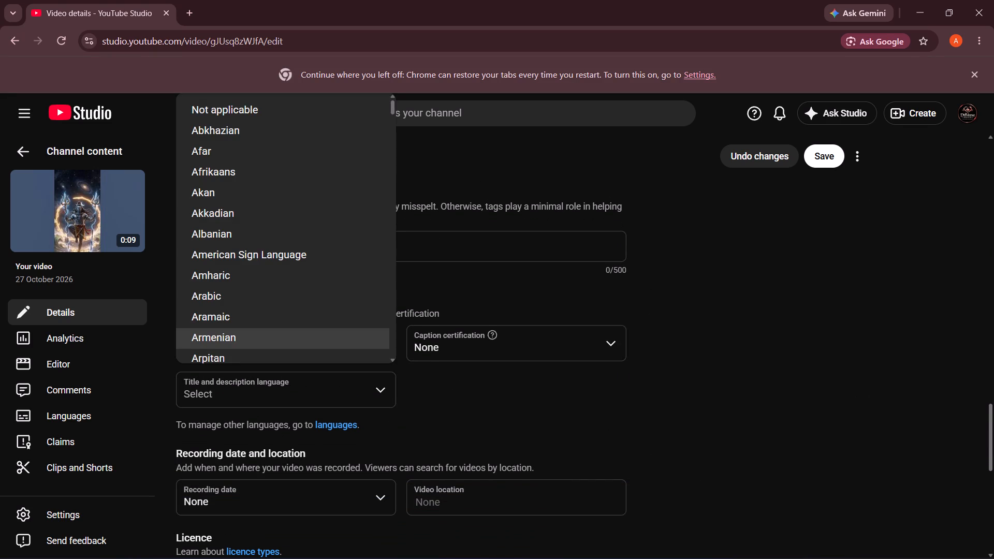
{"action": "type", "text": "hin"}
{"action": "scroll", "coordinate": [260, 334], "scroll_direction": "down", "scroll_amount": 11}
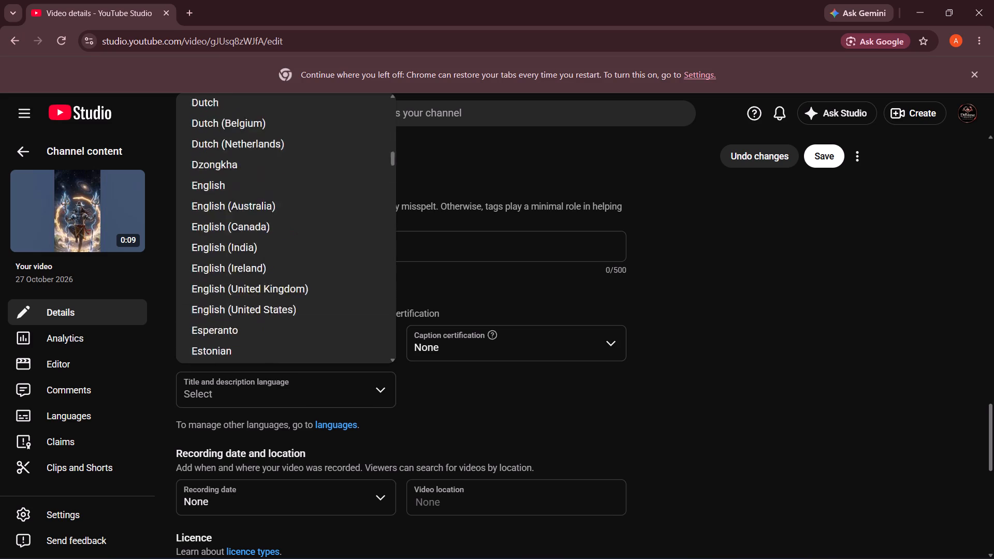
{"action": "scroll", "coordinate": [260, 334], "scroll_direction": "down", "scroll_amount": 2}
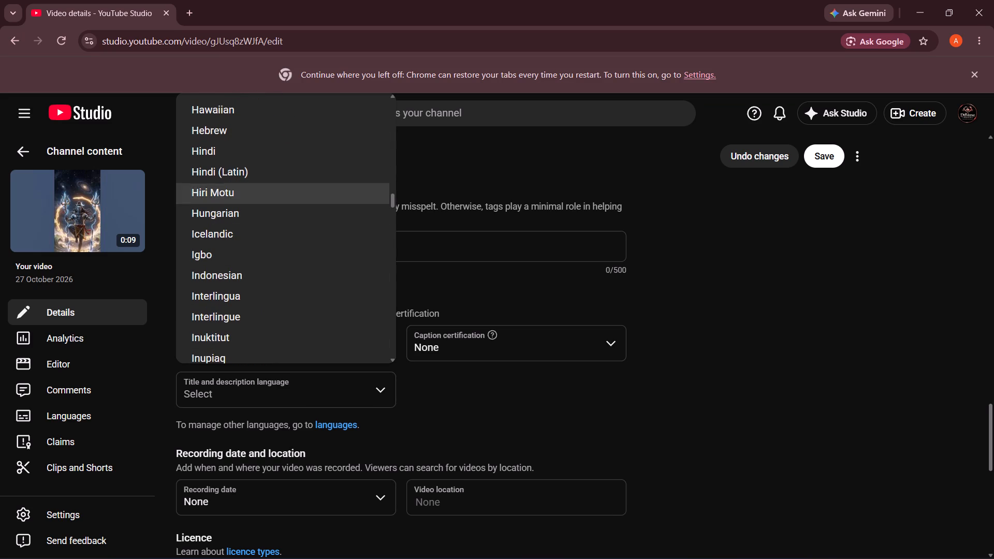
{"action": "left_click", "coordinate": [218, 147]}
Set the title and description language to English (United States).
{"action": "left_click", "coordinate": [253, 399]}
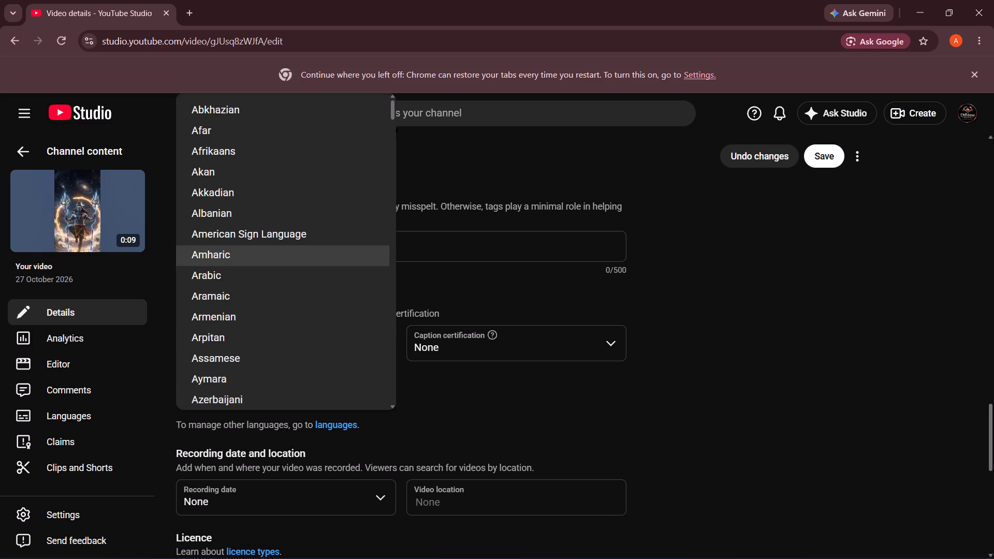
{"action": "scroll", "coordinate": [240, 255], "scroll_direction": "down", "scroll_amount": 12}
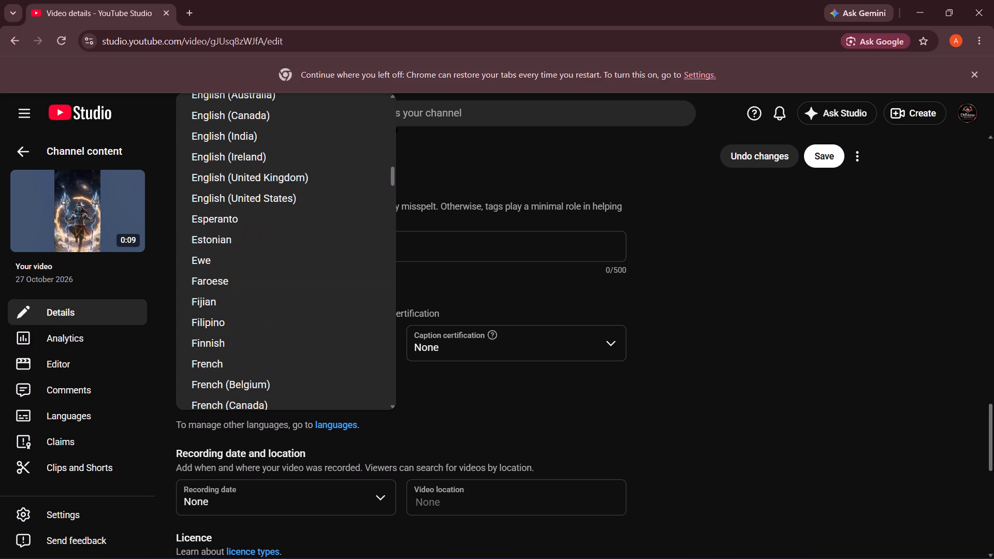
{"action": "left_click", "coordinate": [236, 203]}
Paste the copied keyword list into the Short's Tags field.
{"action": "scroll", "coordinate": [306, 301], "scroll_direction": "down", "scroll_amount": 6}
{"action": "scroll", "coordinate": [306, 301], "scroll_direction": "up", "scroll_amount": 3}
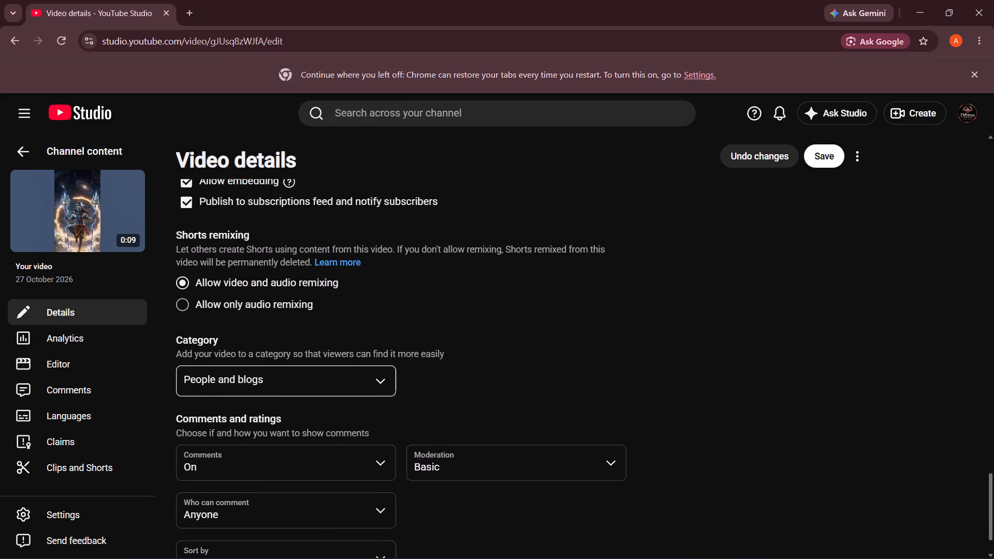
{"action": "scroll", "coordinate": [306, 301], "scroll_direction": "up", "scroll_amount": 4}
{"action": "left_click", "coordinate": [302, 336]}
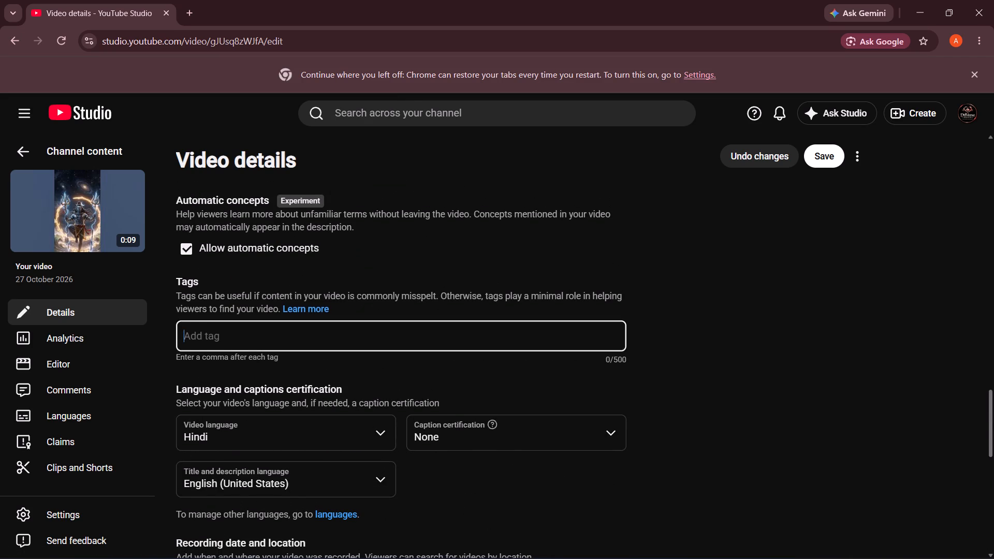
{"action": "key", "text": "ctrl+v"}
Answer No to the AI use question about generated or edited content.
{"action": "scroll", "coordinate": [302, 336], "scroll_direction": "up", "scroll_amount": 8}
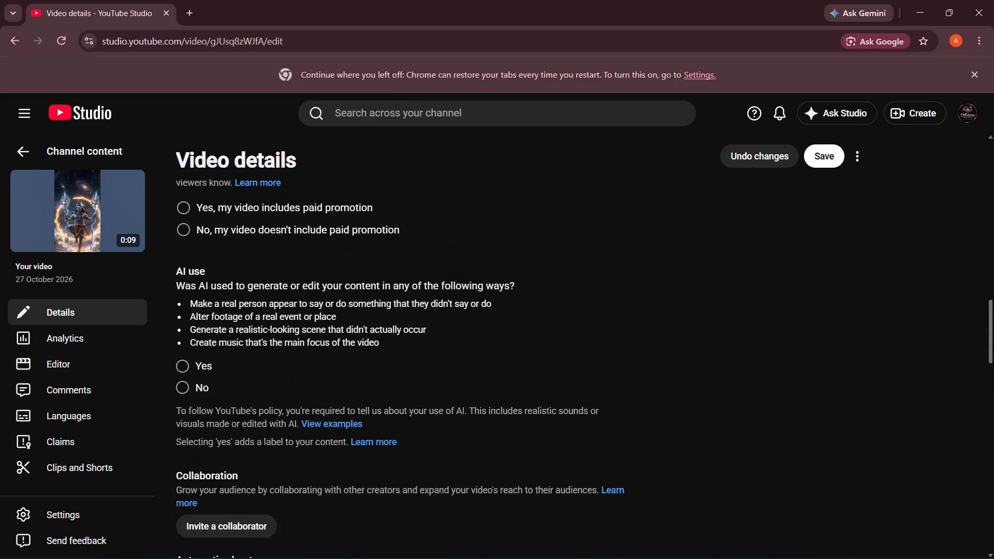
{"action": "left_click", "coordinate": [185, 413]}
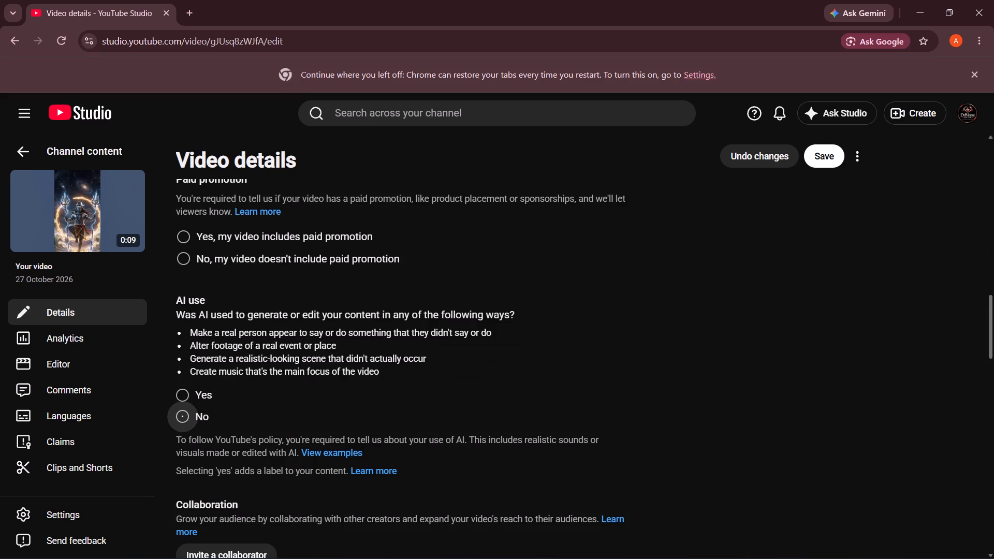
Save the changes to the Short's video details.
{"action": "scroll", "coordinate": [370, 370], "scroll_direction": "up", "scroll_amount": 11}
{"action": "scroll", "coordinate": [812, 343], "scroll_direction": "down", "scroll_amount": 4}
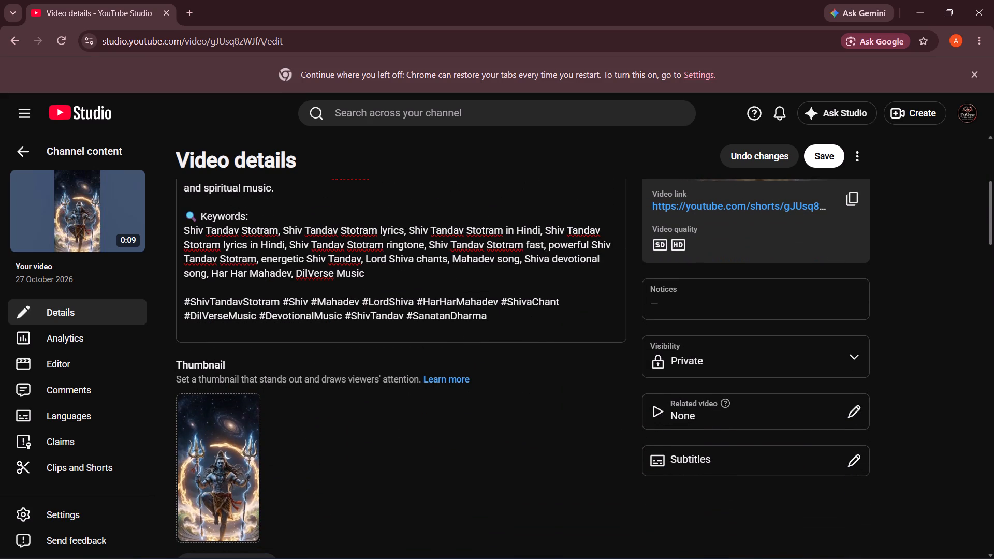
{"action": "left_click", "coordinate": [839, 166]}
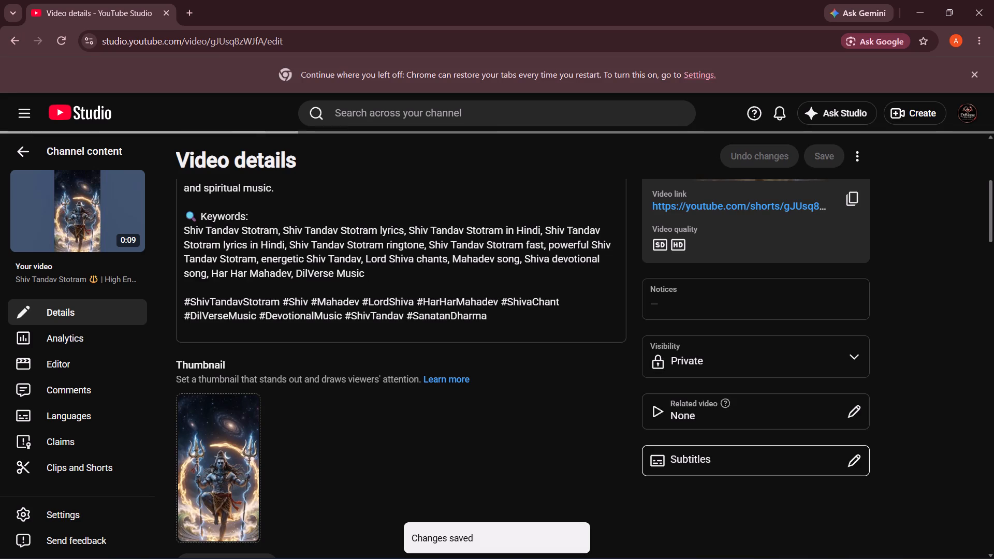
Open the Short's Hindi subtitles for editing and publish them as they are.
{"action": "left_click", "coordinate": [854, 465]}
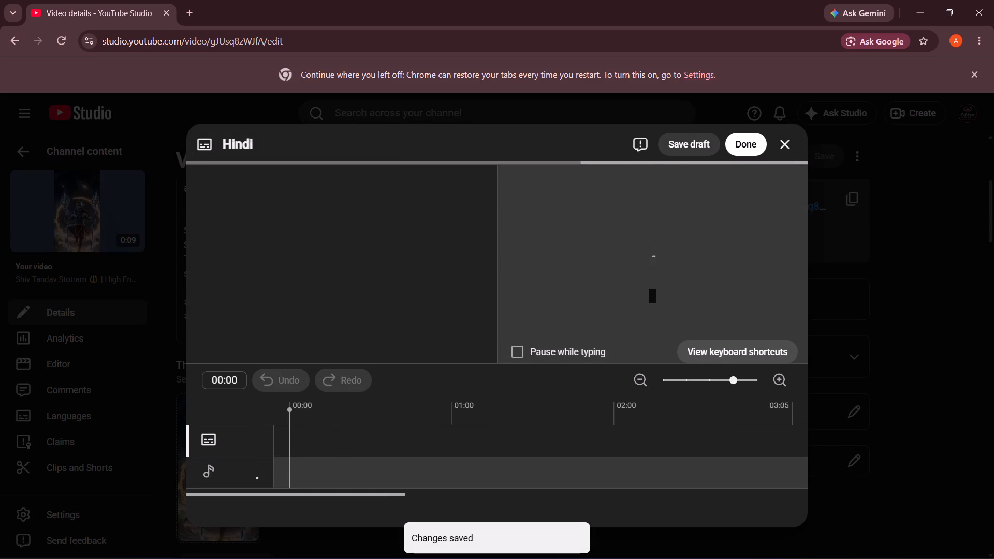
{"action": "left_click_drag", "start_coordinate": [749, 131], "coordinate": [749, 144]}
{"action": "left_click", "coordinate": [749, 144]}
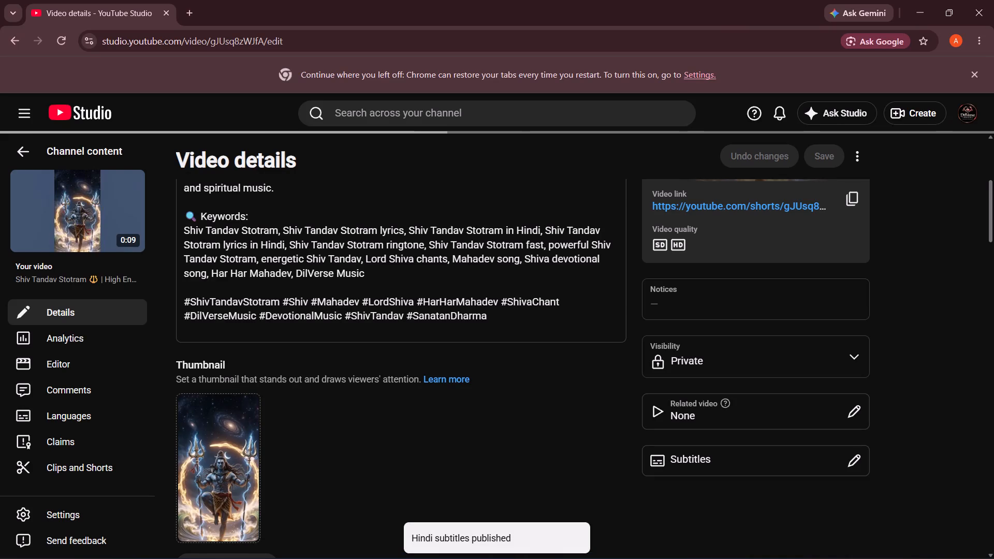
Return to the channel content list and schedule the Shiv Tandav Short as public for 27 Oct 2026 at 18:15.
{"action": "scroll", "coordinate": [559, 415], "scroll_direction": "up", "scroll_amount": 4}
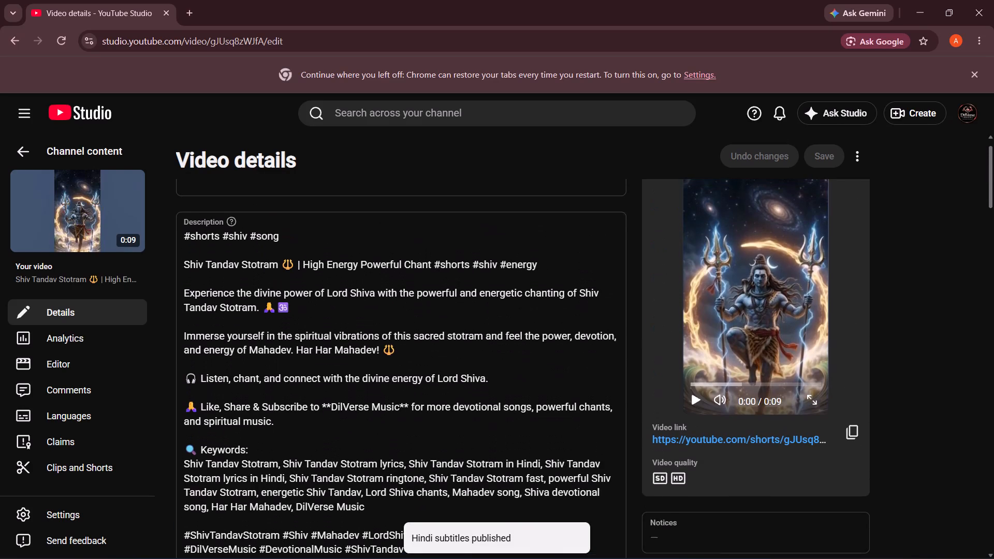
{"action": "scroll", "coordinate": [559, 415], "scroll_direction": "up", "scroll_amount": 3}
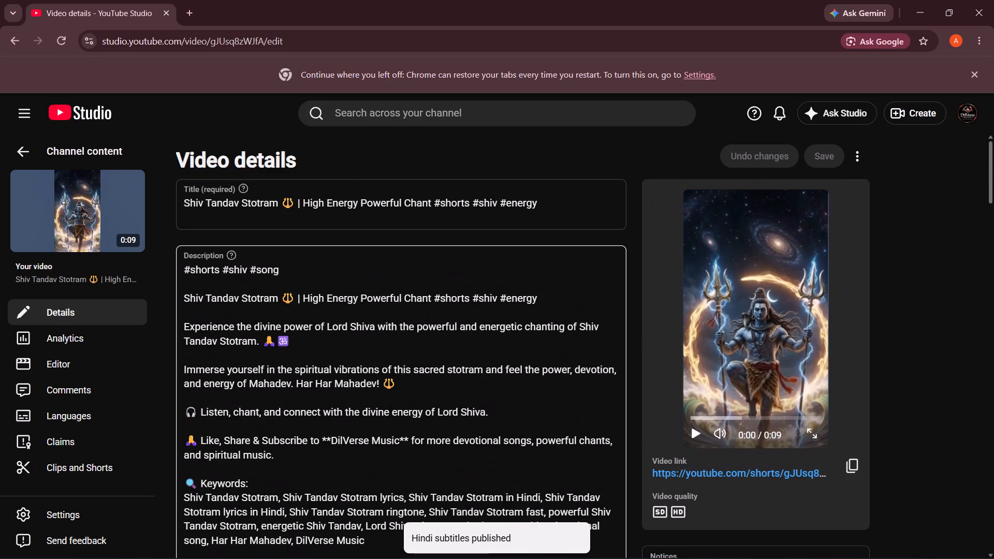
{"action": "left_click", "coordinate": [22, 160]}
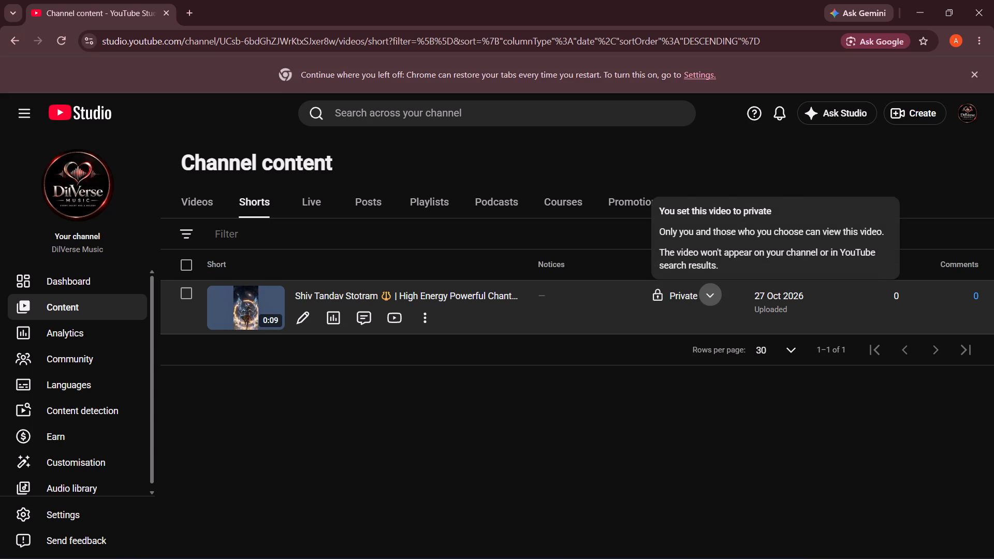
{"action": "left_click", "coordinate": [711, 295]}
{"action": "left_click", "coordinate": [947, 453]}
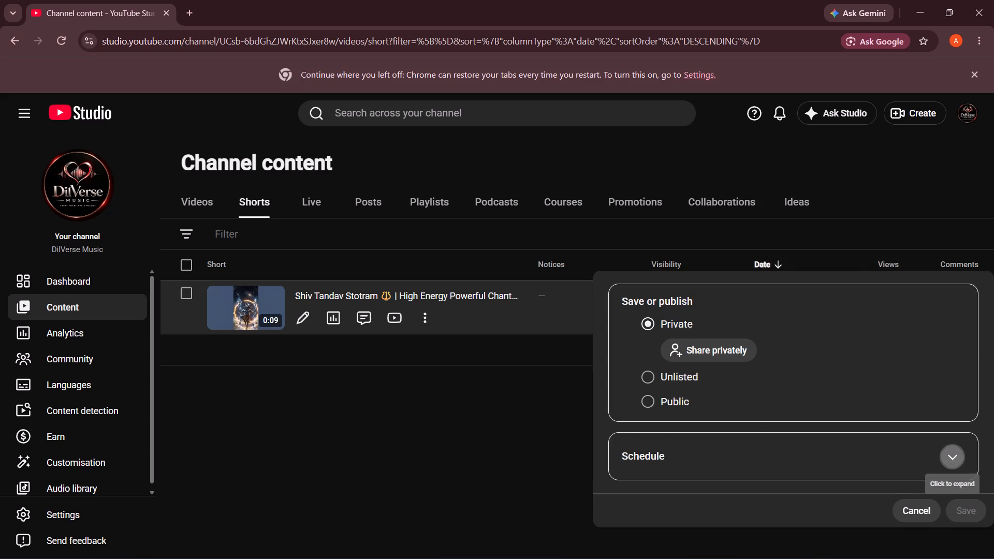
{"action": "left_click", "coordinate": [696, 419]}
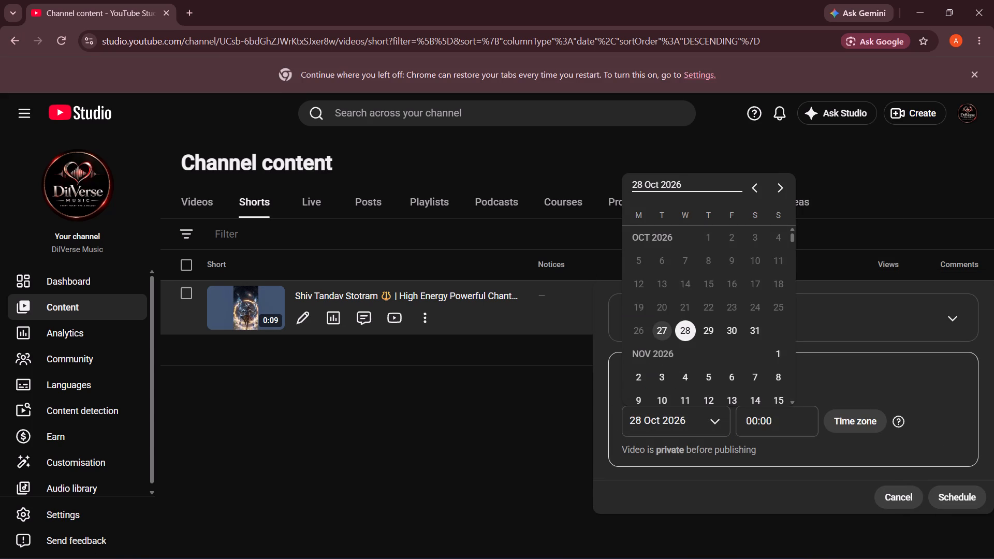
{"action": "left_click", "coordinate": [664, 321]}
{"action": "left_click", "coordinate": [767, 420]}
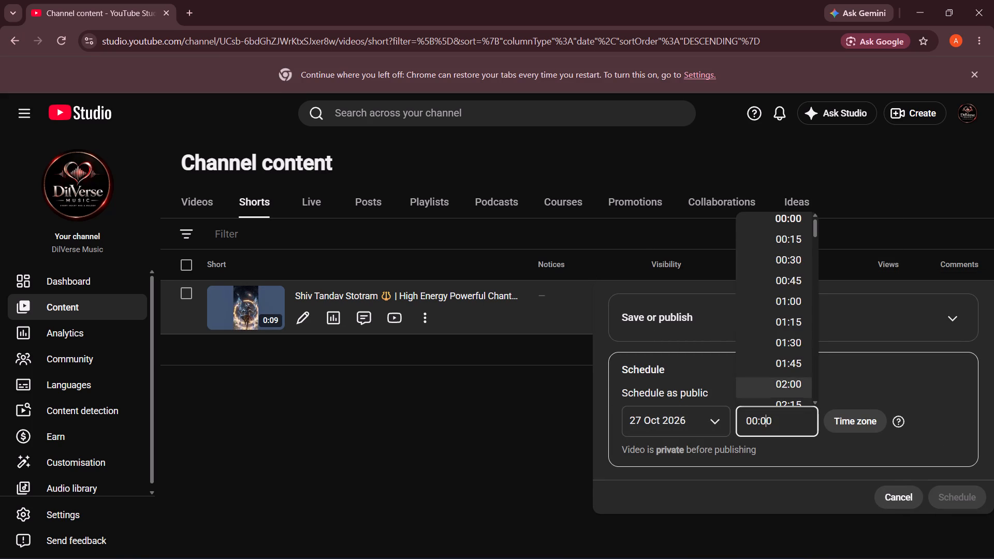
{"action": "scroll", "coordinate": [772, 335], "scroll_direction": "down", "scroll_amount": 7}
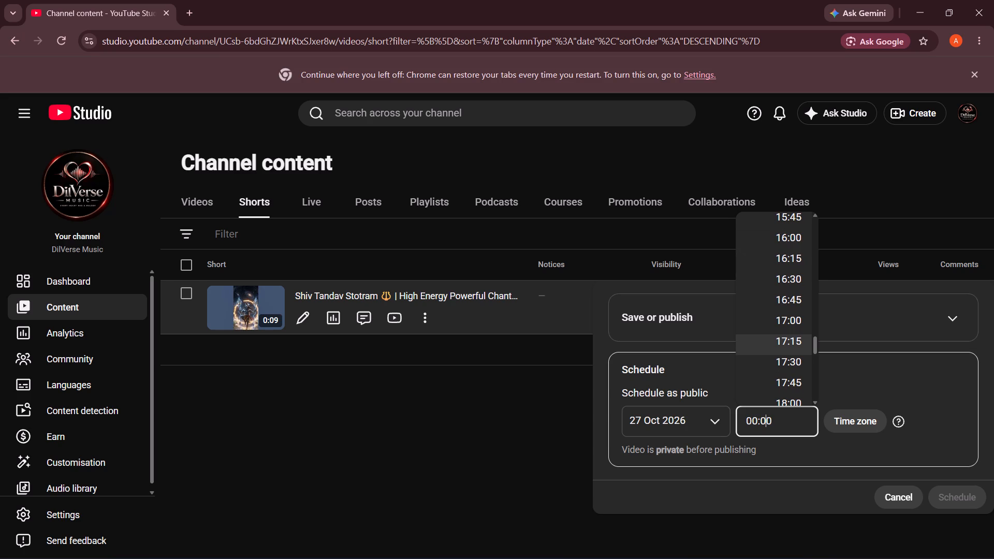
{"action": "scroll", "coordinate": [772, 335], "scroll_direction": "down", "scroll_amount": 2}
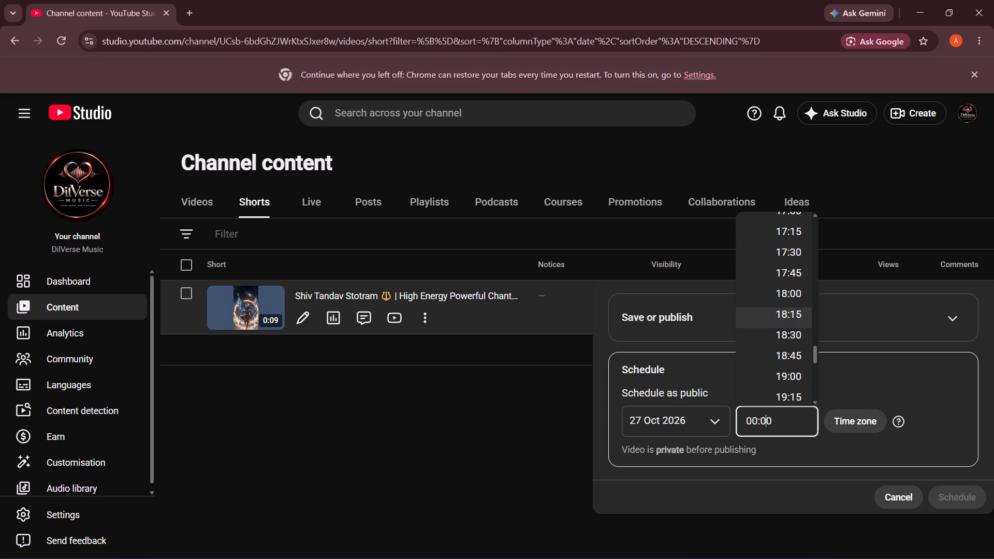
{"action": "left_click", "coordinate": [805, 318]}
{"action": "left_click", "coordinate": [944, 496]}
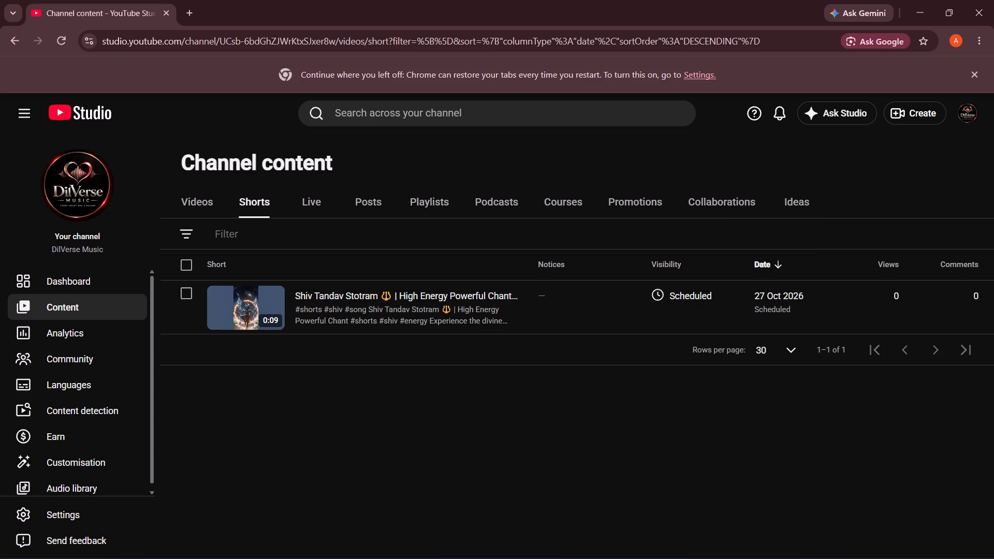
Open the channel dashboard.
{"action": "left_click", "coordinate": [90, 285]}
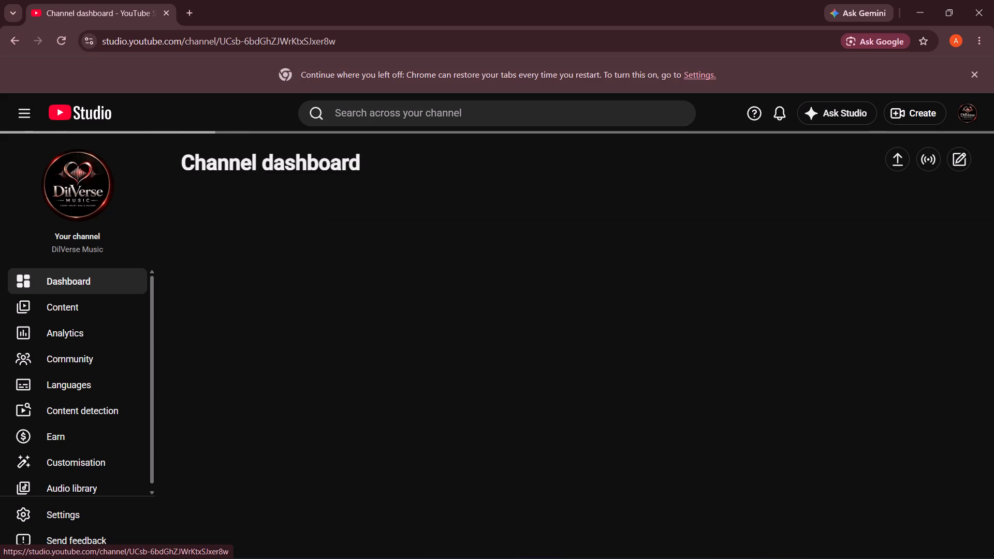
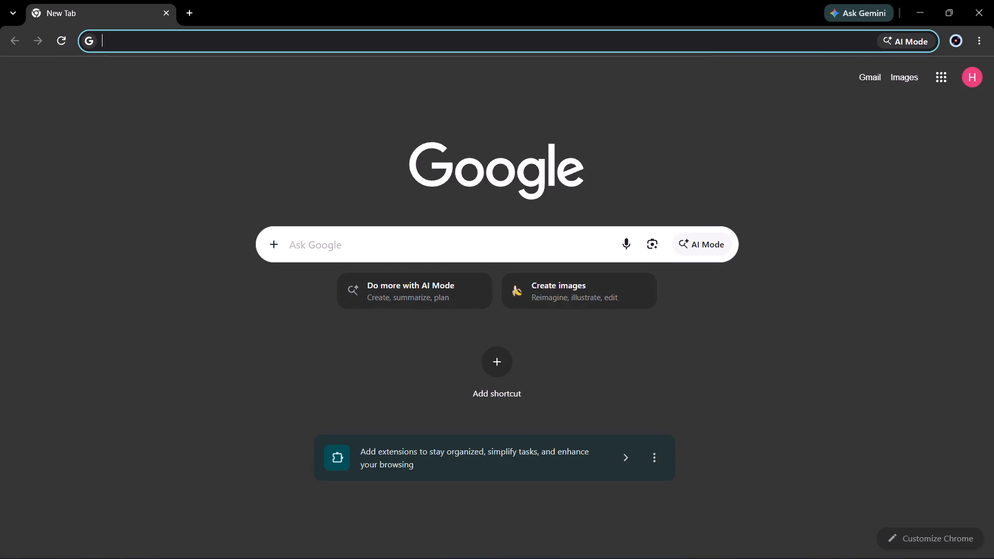
Open YouTube in the browser and go to YouTube Studio for the Soul Status channel.
{"action": "left_click", "coordinate": [931, 70]}
{"action": "left_click", "coordinate": [793, 231]}
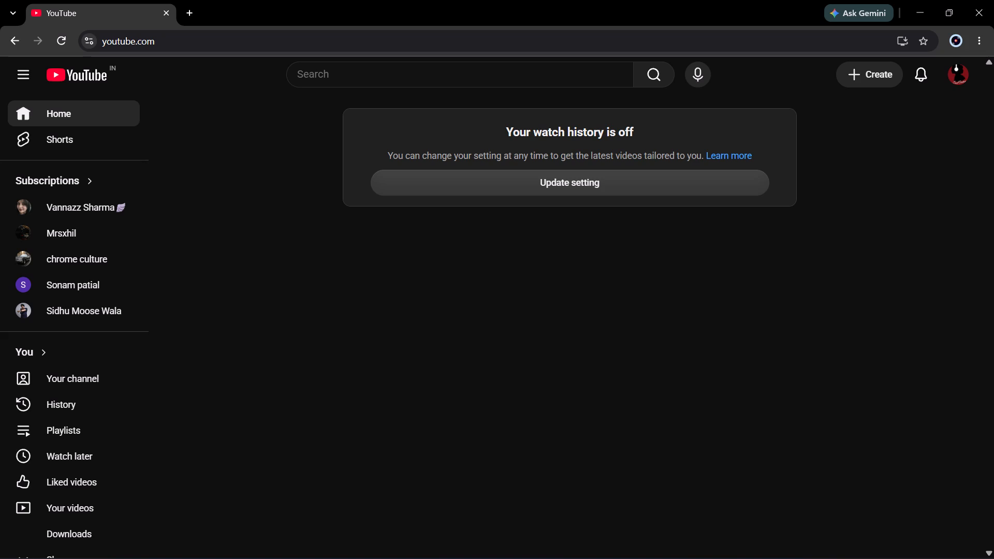
{"action": "left_click", "coordinate": [953, 71]}
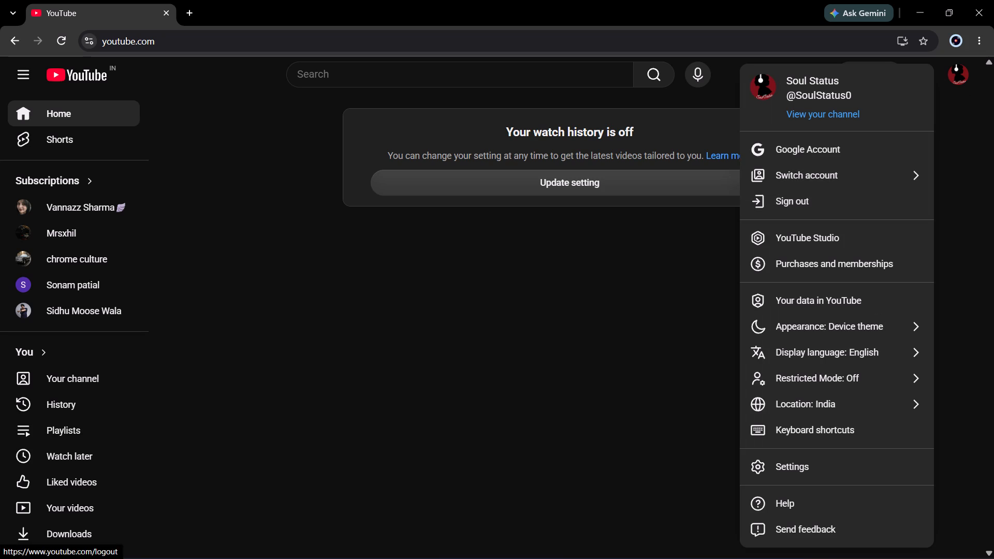
{"action": "left_click", "coordinate": [840, 242]}
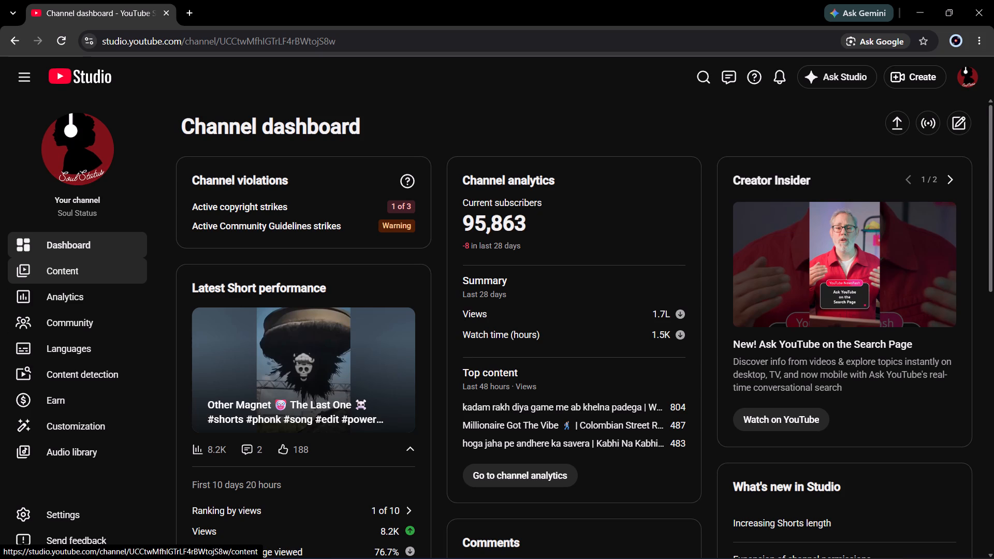
Open the channel analytics overview.
{"action": "left_click", "coordinate": [92, 292]}
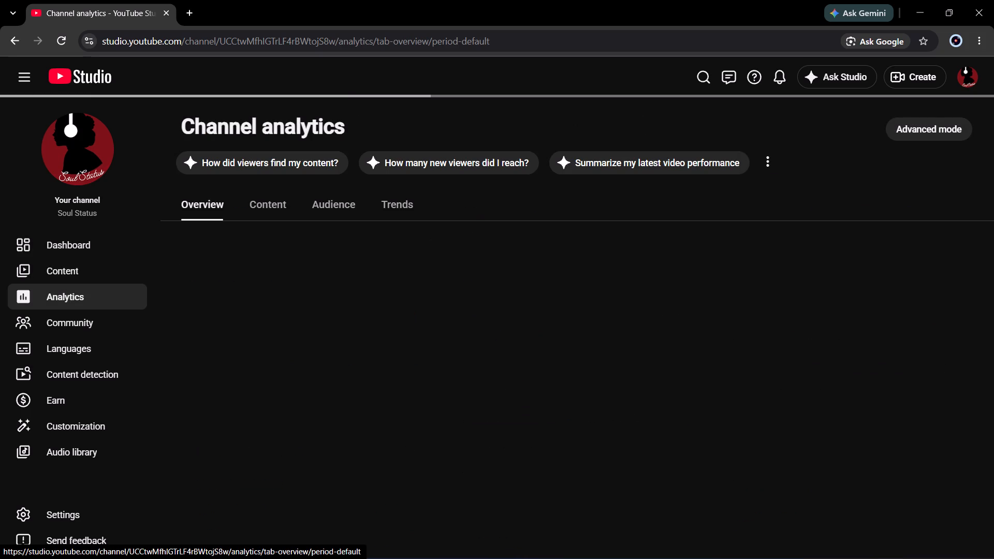
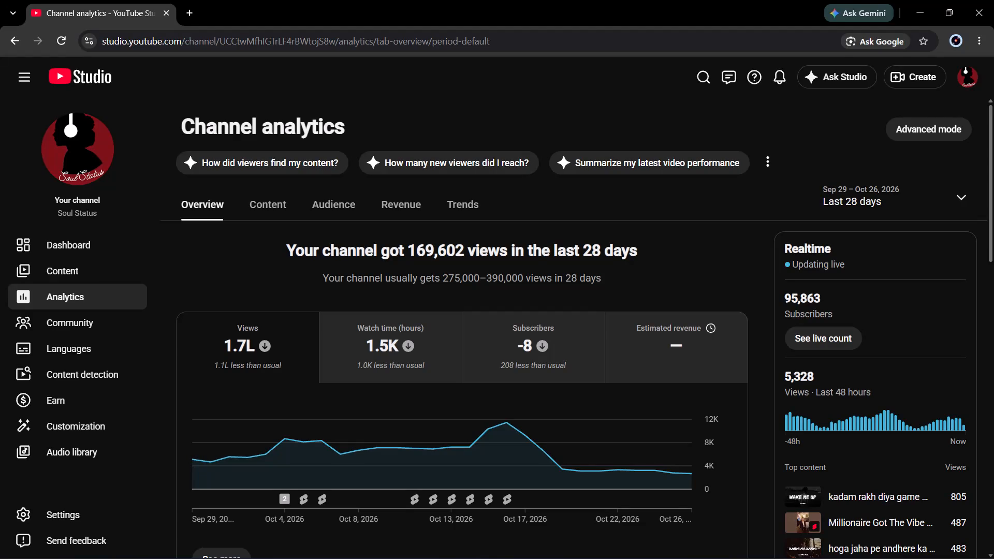
Open the channel's content and show its list of Shorts.
{"action": "left_click", "coordinate": [116, 272]}
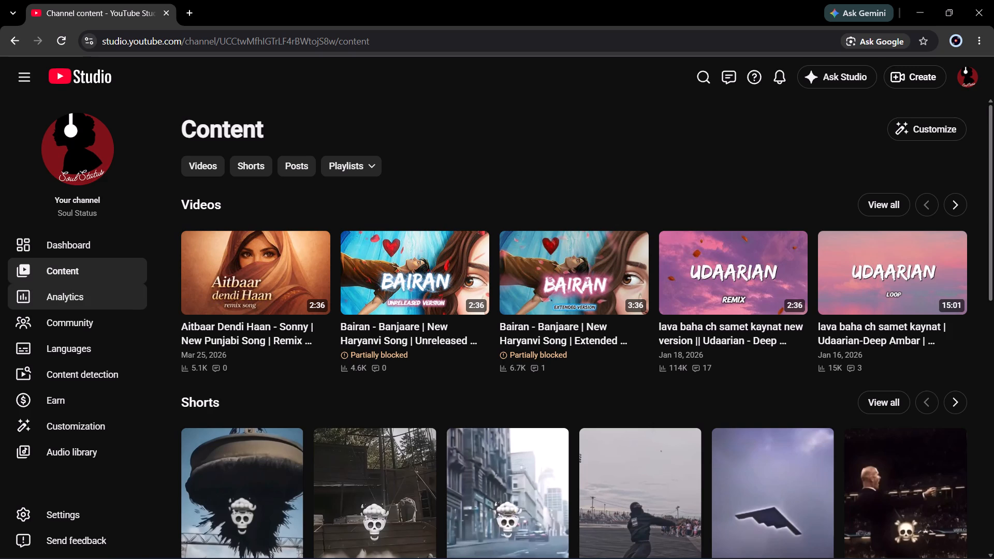
{"action": "left_click", "coordinate": [243, 169]}
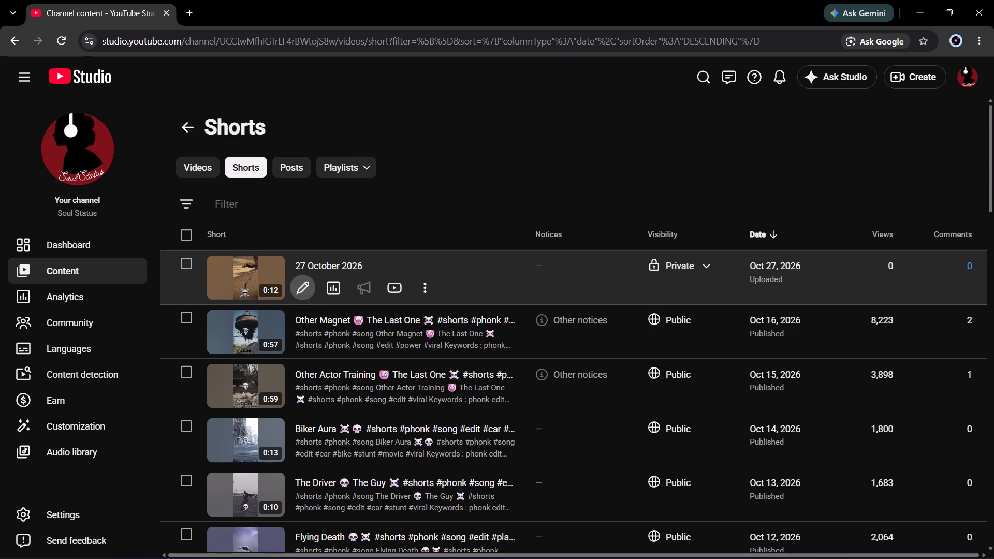
Open the details of the "Other Magnet" Short and copy its entire description.
{"action": "left_click", "coordinate": [303, 343]}
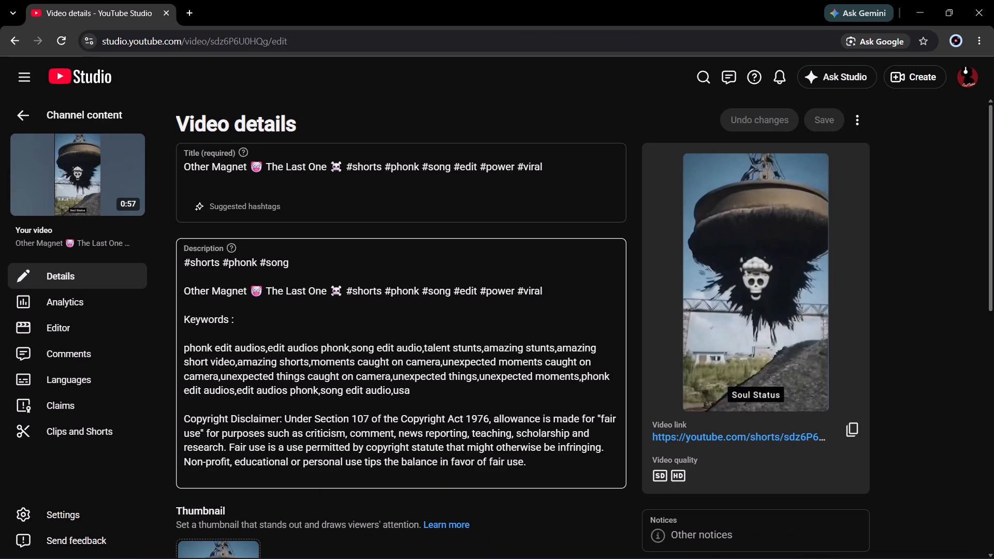
{"action": "left_click", "coordinate": [374, 346]}
{"action": "key", "text": "ctrl+a"}
{"action": "key", "text": "ctrl+c"}
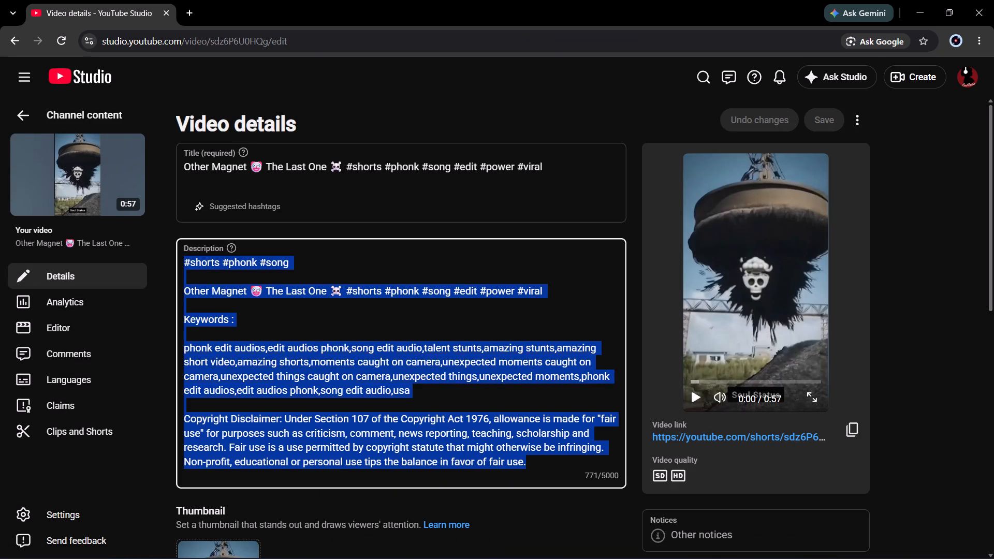
Return to the Shorts list, open the private "27 October 2026" Short and paste the copied description into its description.
{"action": "scroll", "coordinate": [374, 346], "scroll_direction": "right", "scroll_amount": 15}
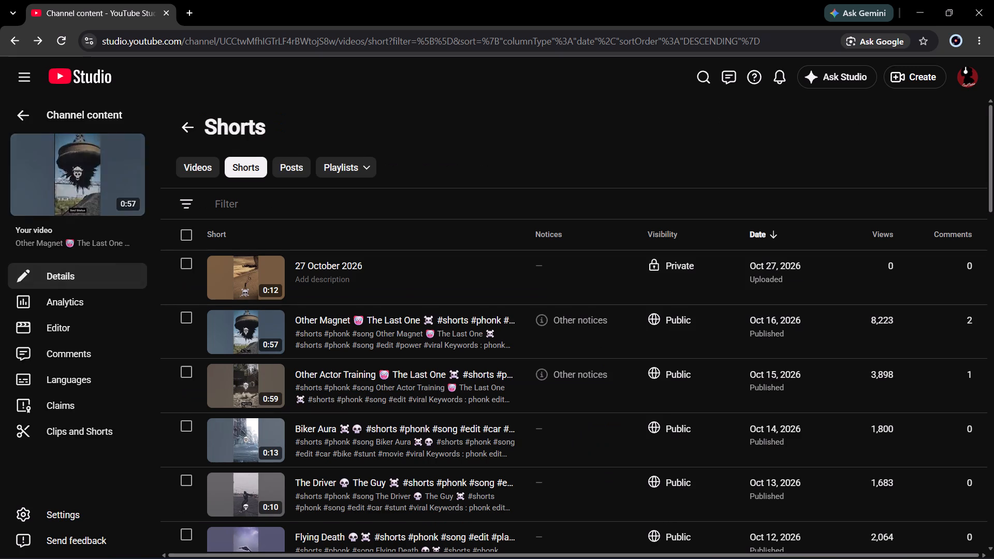
{"action": "left_click", "coordinate": [306, 290]}
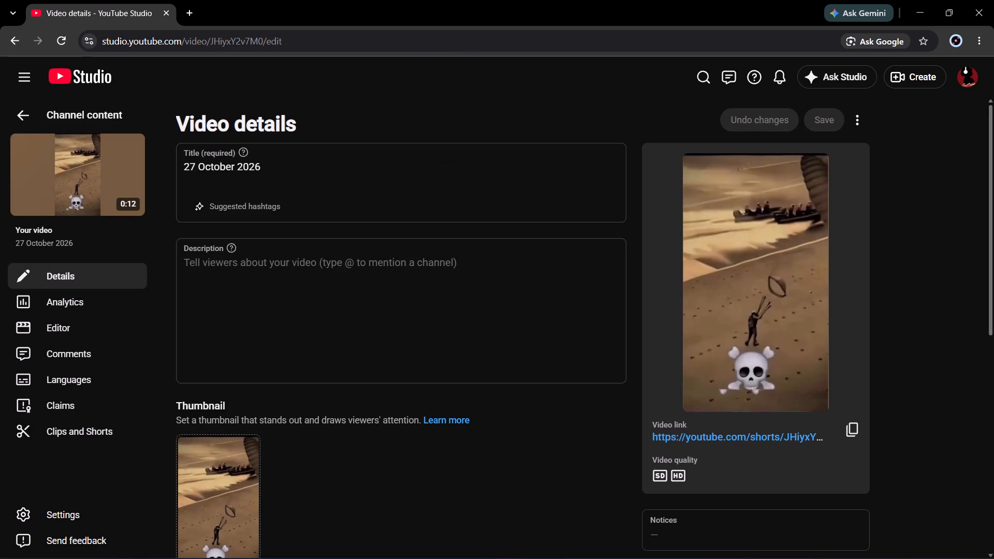
{"action": "left_click", "coordinate": [311, 292]}
{"action": "key", "text": "ctrl+v"}
Clear the Short's existing title.
{"action": "left_click", "coordinate": [297, 170]}
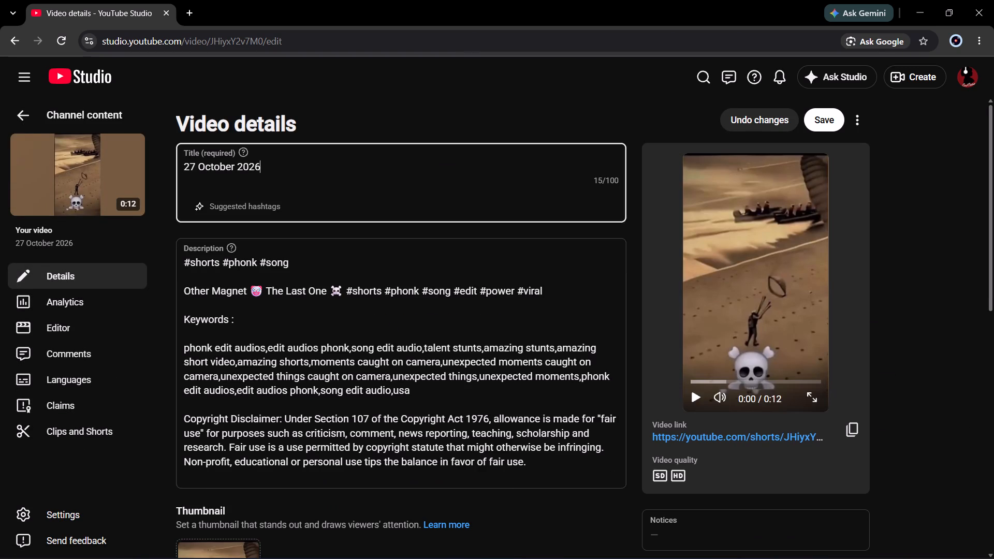
{"action": "key", "text": "BackSpace"}
{"action": "key", "text": "BackSpace"}
{"action": "key", "text": "BackSpace"}
{"action": "key", "text": "BackSpace"}
{"action": "key", "text": "BackSpace"}
{"action": "key", "text": "BackSpace"}
{"action": "key", "text": "BackSpace"}
{"action": "key", "text": "BackSpace"}
{"action": "key", "text": "BackSpace"}
{"action": "key", "text": "BackSpace"}
{"action": "key", "text": "BackSpace"}
{"action": "key", "text": "BackSpace"}
{"action": "key", "text": "BackSpace"}
{"action": "key", "text": "BackSpace"}
{"action": "key", "text": "BackSpace"}
{"action": "key", "text": "BackSpace"}
{"action": "key", "text": "BackSpace"}
{"action": "key", "text": "BackSpace"}
{"action": "key", "text": "BackSpace"}
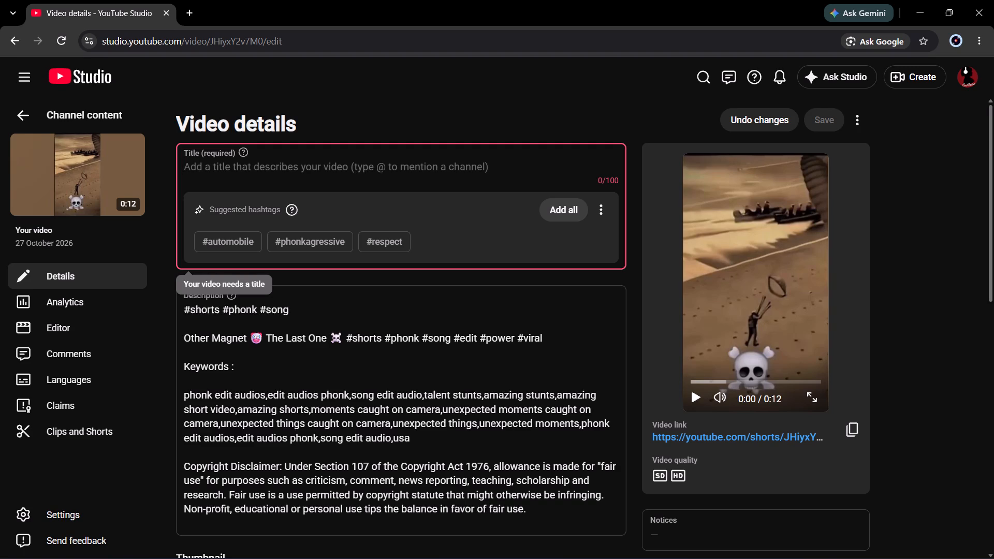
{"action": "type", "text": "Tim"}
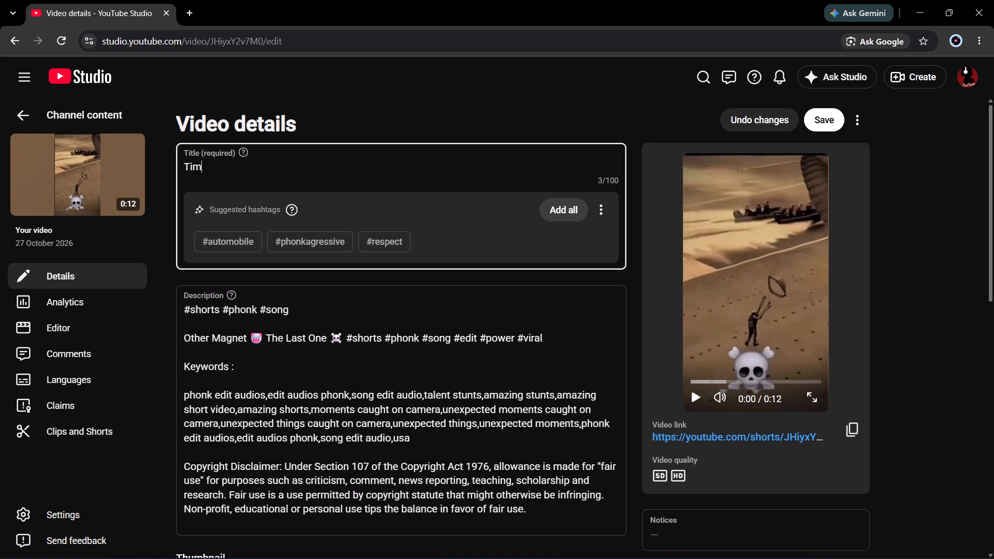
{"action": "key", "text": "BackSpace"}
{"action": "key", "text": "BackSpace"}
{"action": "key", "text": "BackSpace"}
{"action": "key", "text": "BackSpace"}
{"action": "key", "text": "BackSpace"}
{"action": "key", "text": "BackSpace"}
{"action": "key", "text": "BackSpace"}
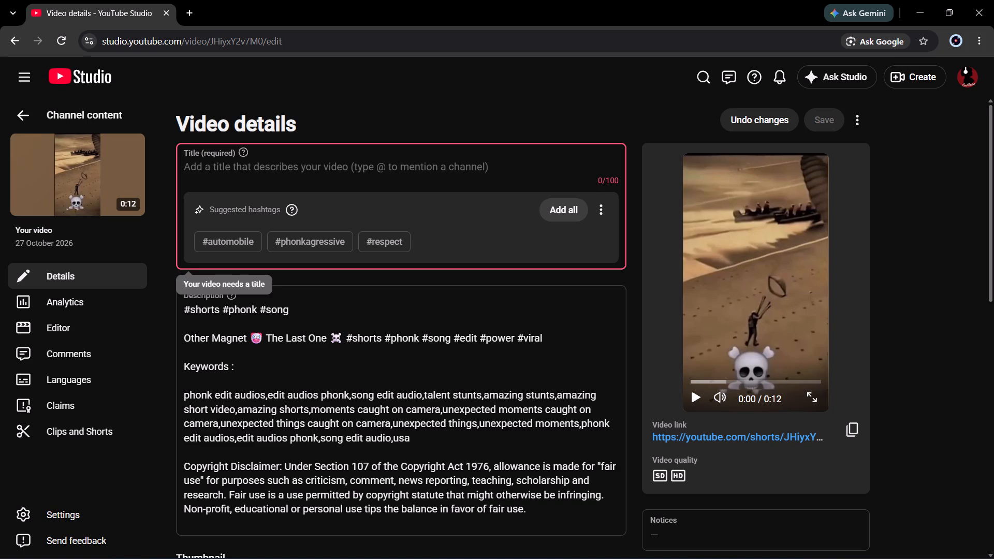
Play the Short's preview to see its content, and pause it.
{"action": "left_click", "coordinate": [789, 263]}
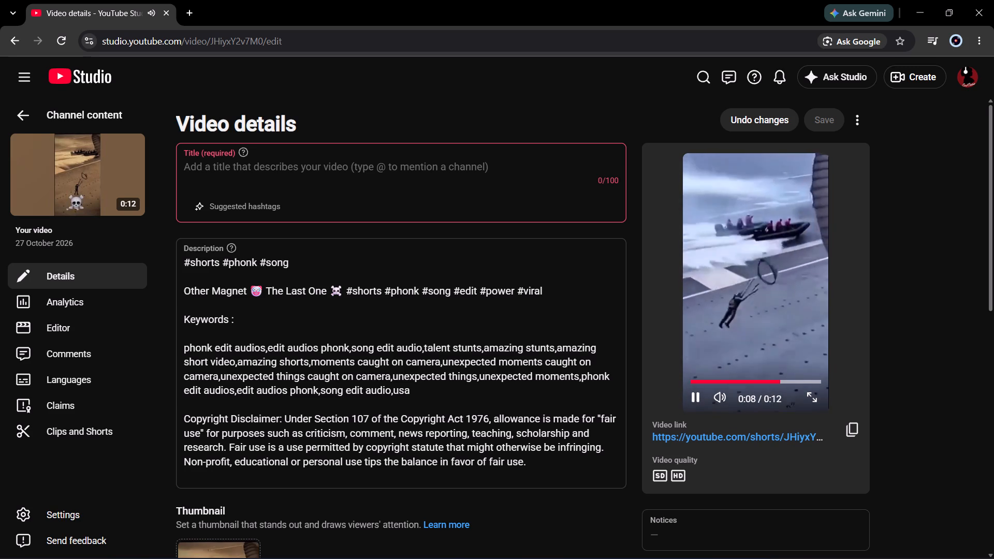
{"action": "left_click", "coordinate": [755, 287]}
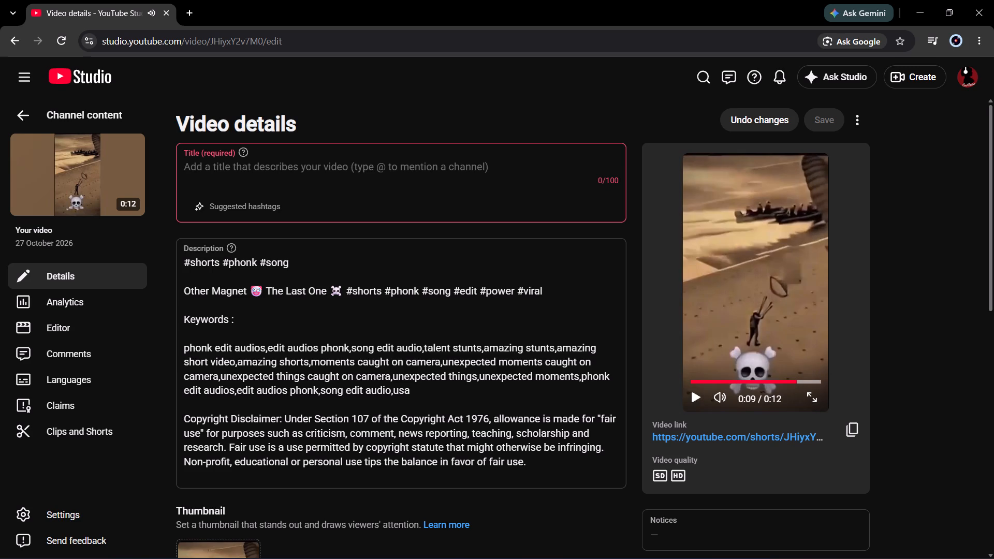
Enter the title "Luck" followed by the hashtags #shorts #phonk #song #edit.
{"action": "left_click", "coordinate": [363, 163]}
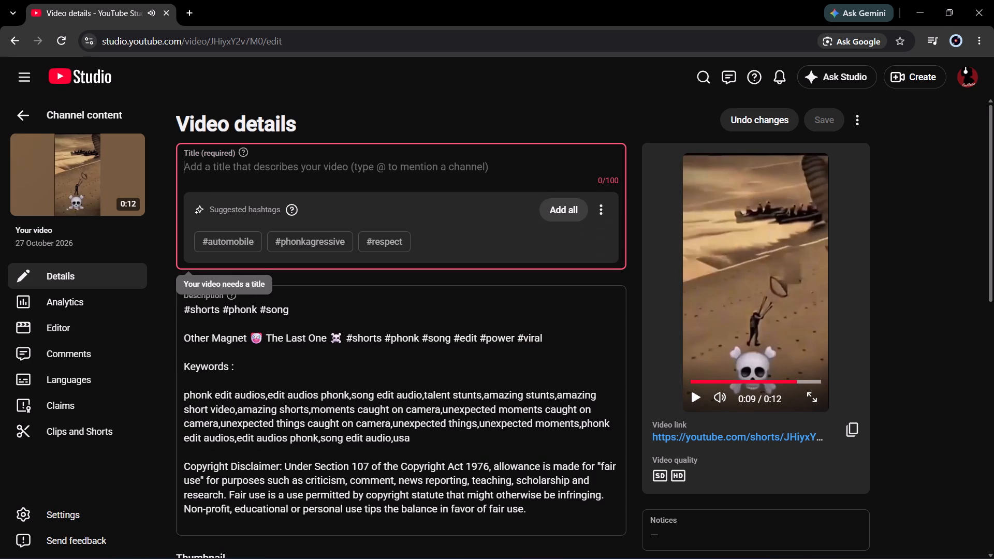
{"action": "type", "text": "Luck"}
{"action": "key", "text": "space"}
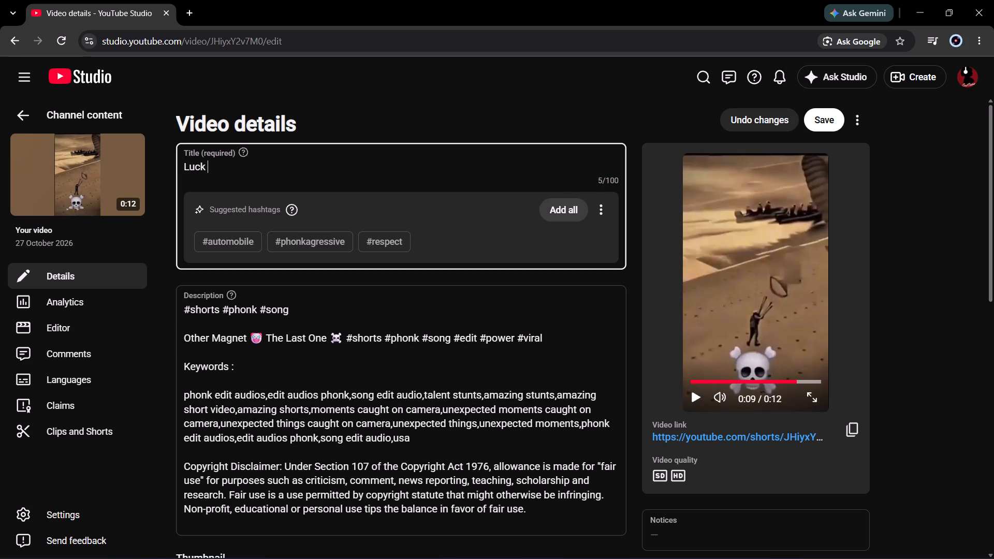
{"action": "type", "text": "#short"}
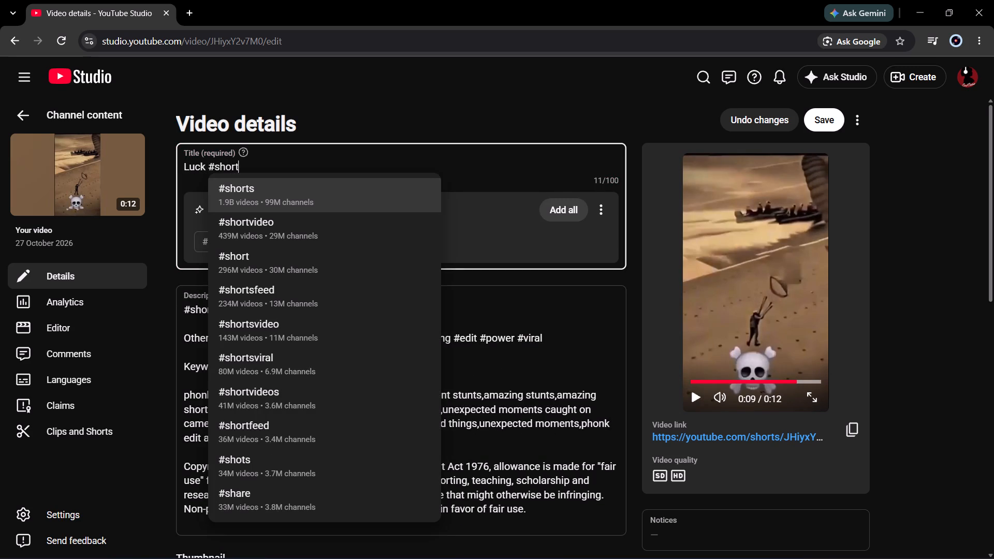
{"action": "key", "text": "Return"}
{"action": "type", "text": "#pho"}
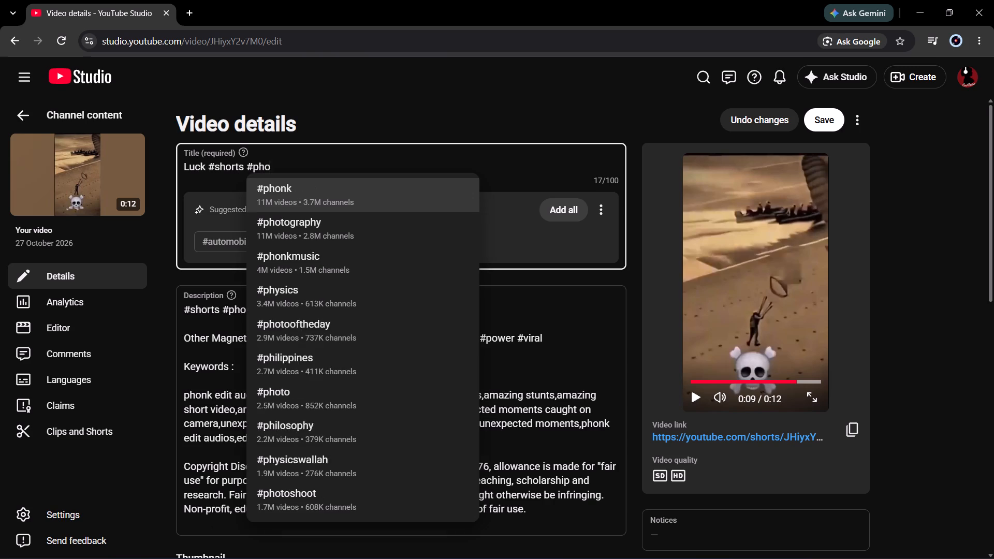
{"action": "key", "text": "Return"}
{"action": "key", "text": "shift+numbersign"}
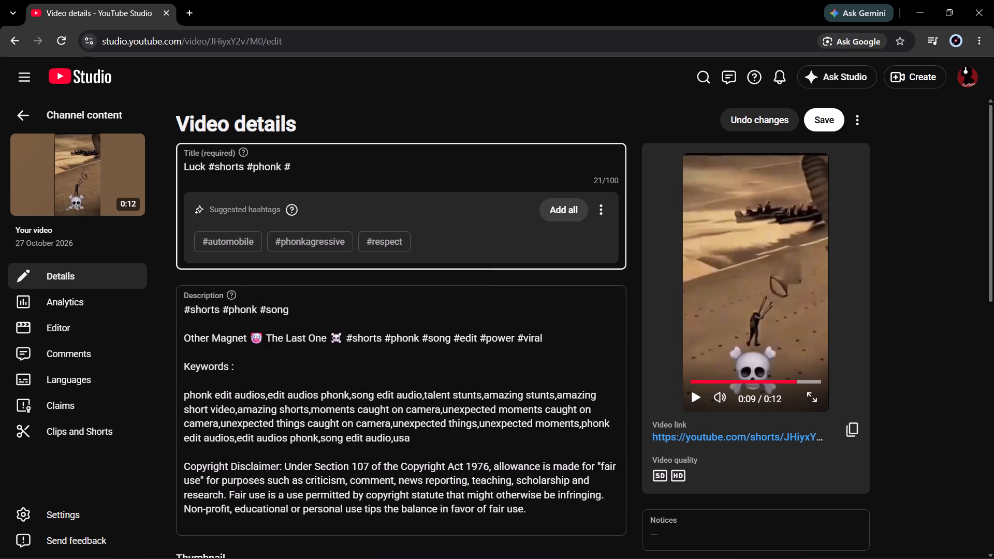
{"action": "type", "text": "son"}
{"action": "key", "text": "Return"}
{"action": "type", "text": "#ed"}
{"action": "key", "text": "Return"}
Add the hashtags #airport and #airplane to the title and start another hashtag after them.
{"action": "type", "text": "#pilou"}
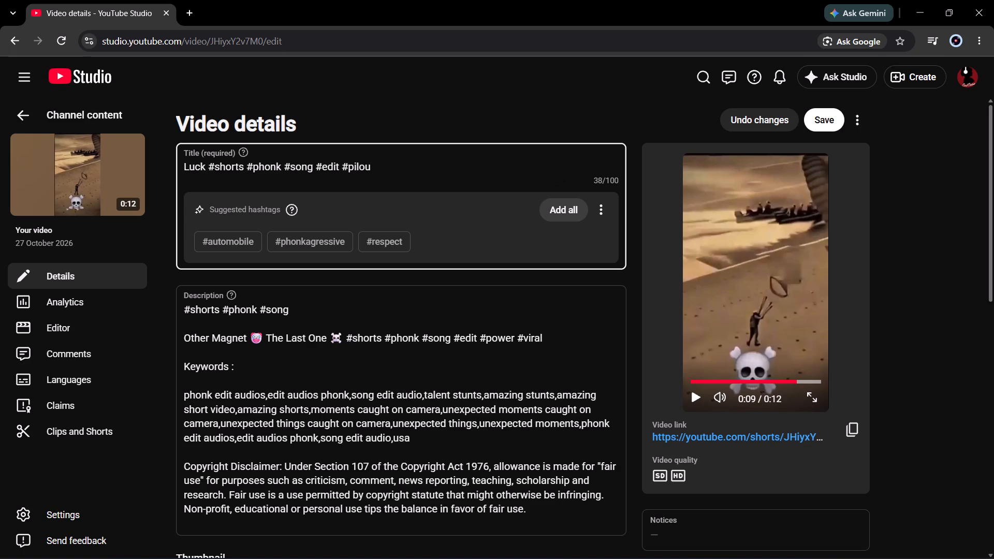
{"action": "key", "text": "BackSpace"}
{"action": "key", "text": "BackSpace"}
{"action": "key", "text": "BackSpace"}
{"action": "key", "text": "BackSpace"}
{"action": "key", "text": "BackSpace"}
{"action": "type", "text": "air"}
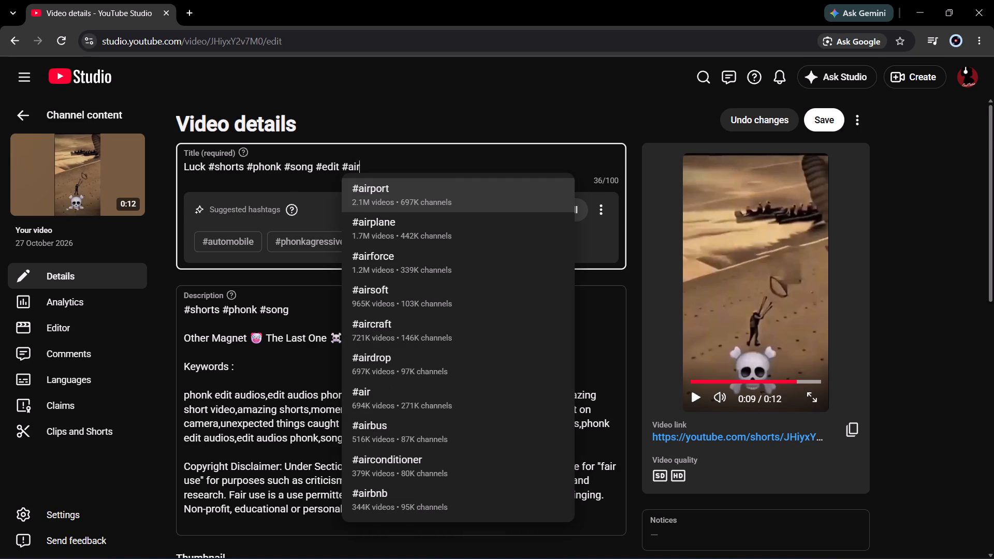
{"action": "key", "text": "Return"}
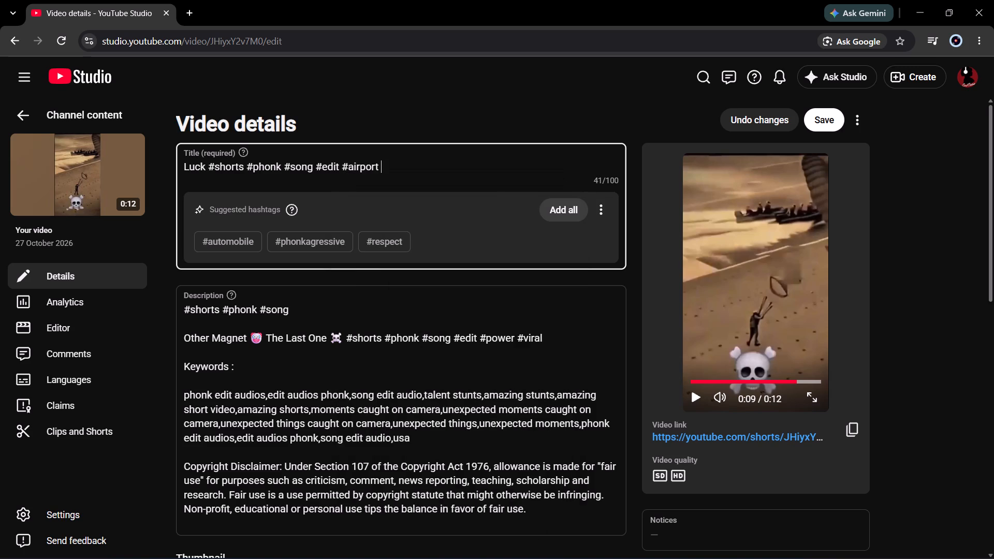
{"action": "type", "text": "#airpl"}
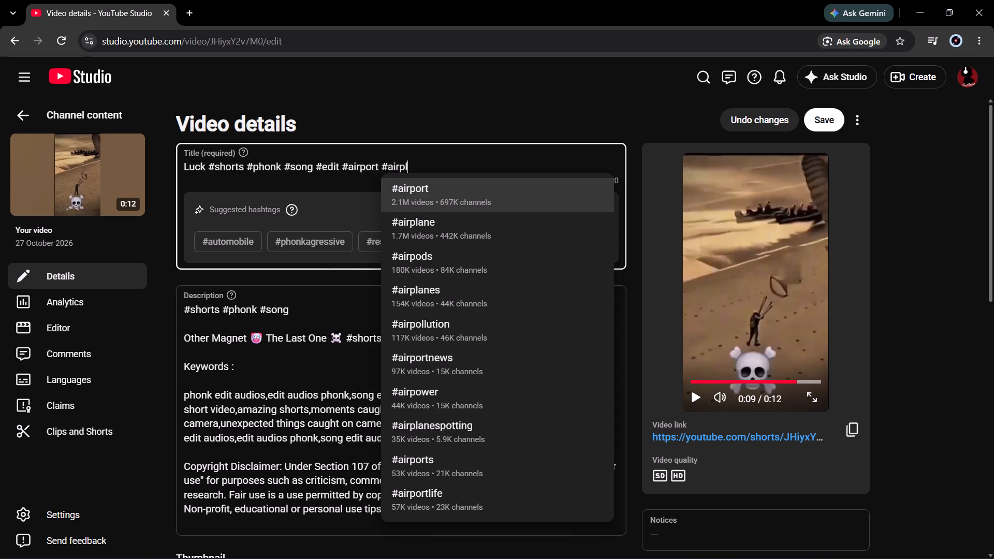
{"action": "key", "text": "Return"}
{"action": "key", "text": "3"}
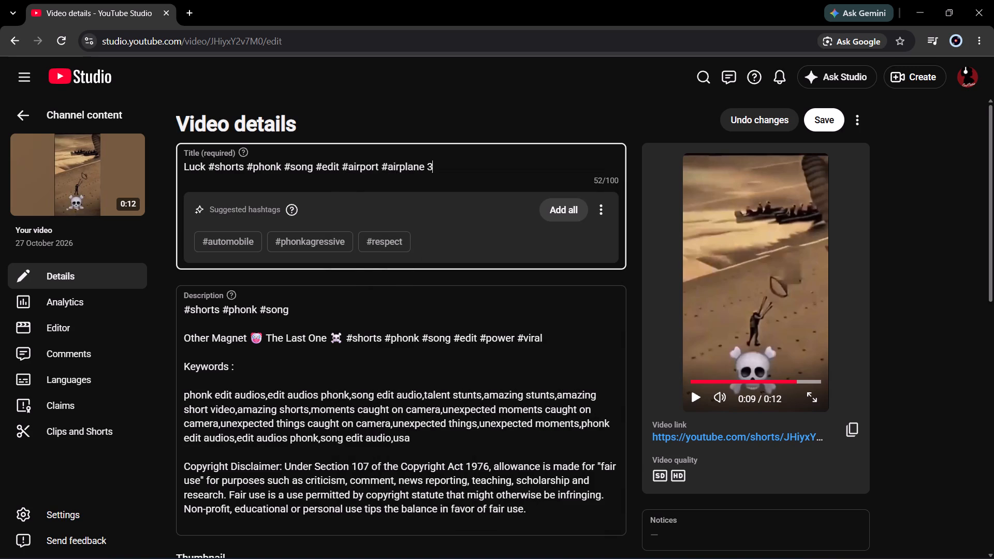
{"action": "key", "text": "BackSpace"}
{"action": "key", "text": "shift+numbersign"}
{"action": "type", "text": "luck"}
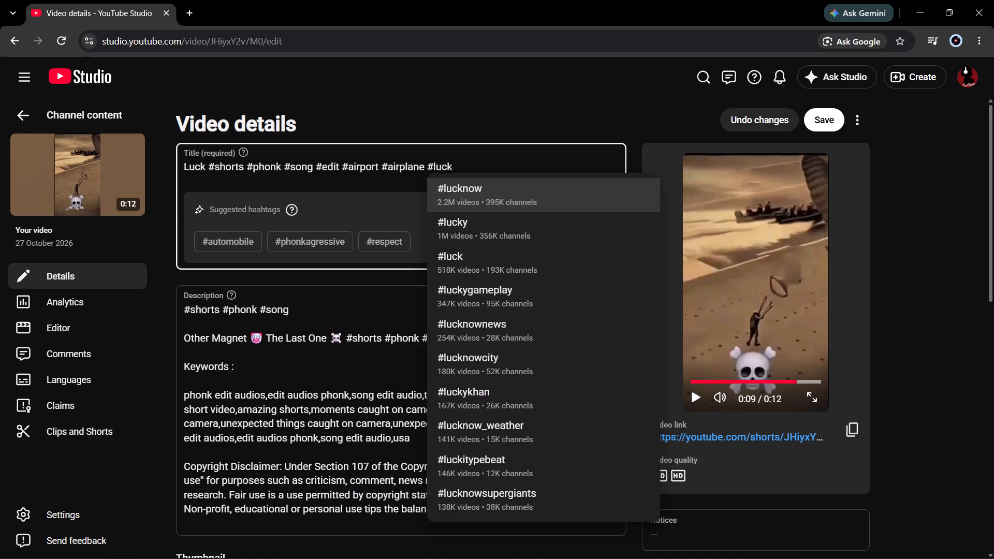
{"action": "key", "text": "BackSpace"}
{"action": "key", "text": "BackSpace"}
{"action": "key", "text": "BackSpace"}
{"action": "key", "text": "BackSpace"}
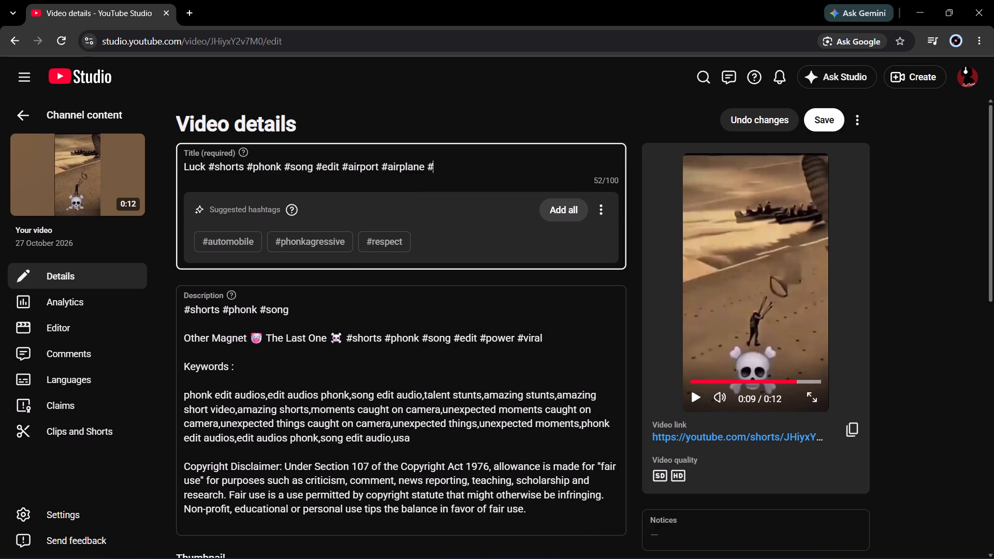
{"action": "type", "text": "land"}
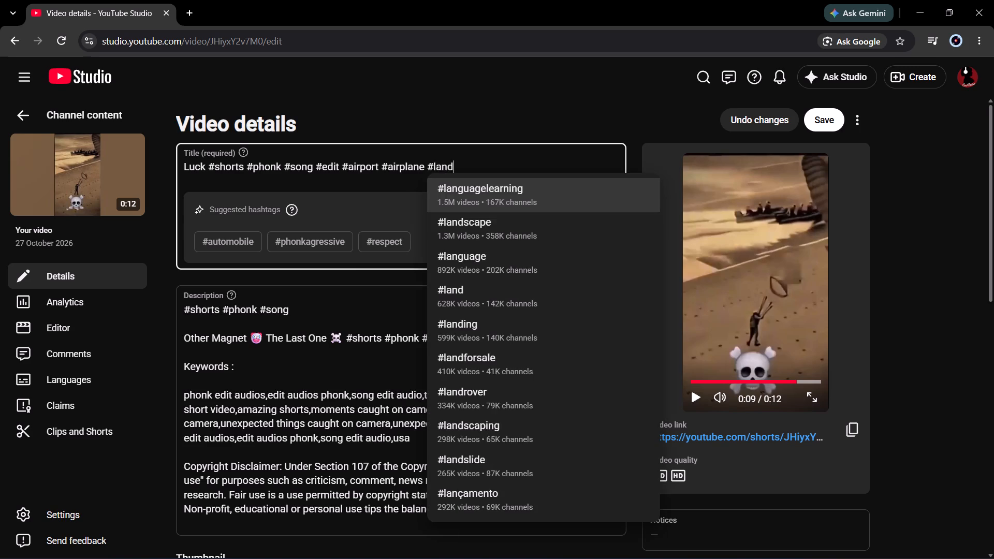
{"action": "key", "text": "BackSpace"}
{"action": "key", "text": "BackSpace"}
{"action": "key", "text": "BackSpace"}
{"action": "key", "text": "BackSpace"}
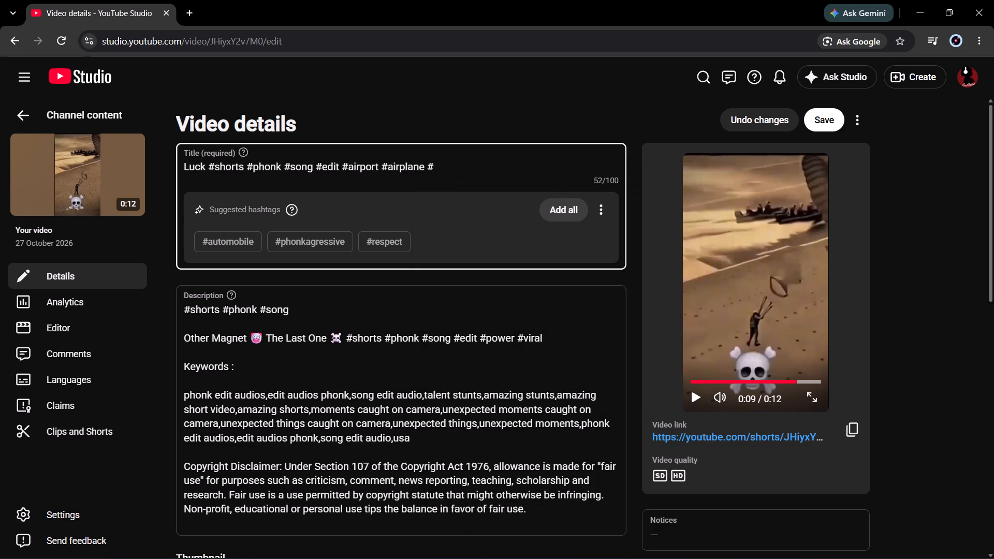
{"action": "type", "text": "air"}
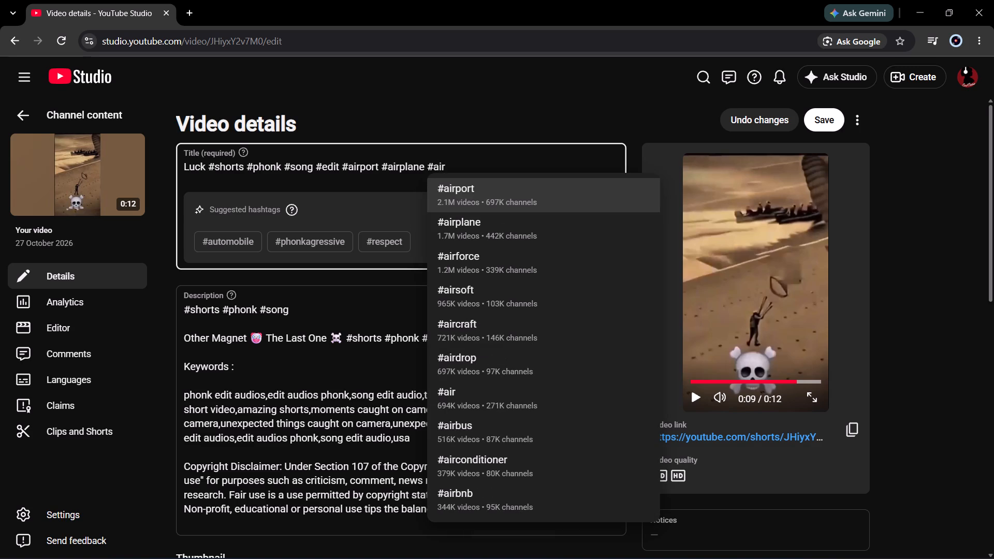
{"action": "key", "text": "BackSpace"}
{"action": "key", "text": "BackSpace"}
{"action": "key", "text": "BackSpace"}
Complete the last hashtag in the title as #viral.
{"action": "type", "text": "viral"}
{"action": "key", "text": "Return"}
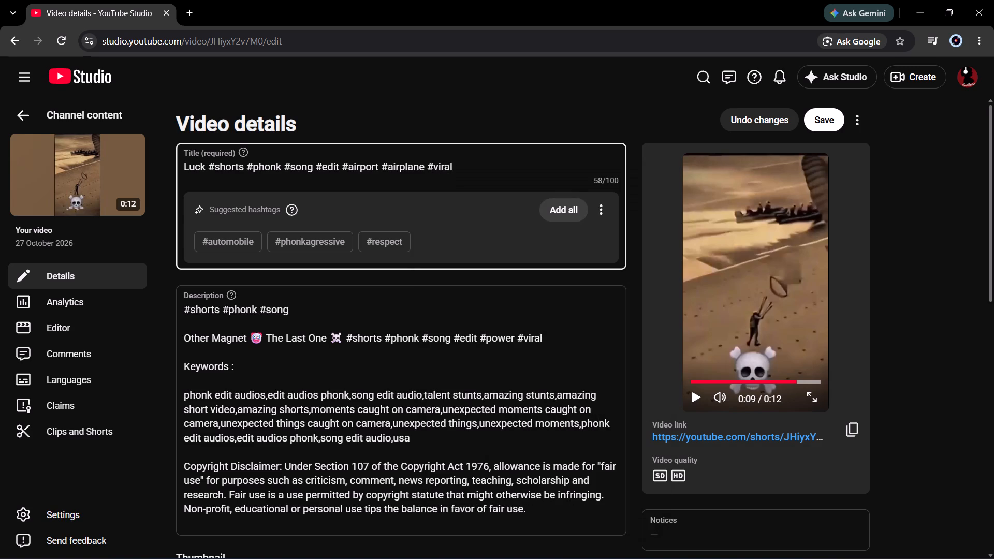
Copy the full title and replace the "Other Magnet" line in the description with it, keeping a blank line before "Keywords :".
{"action": "triple_click", "coordinate": [208, 164]}
{"action": "left_click", "coordinate": [208, 164]}
{"action": "key", "text": "ctrl+c"}
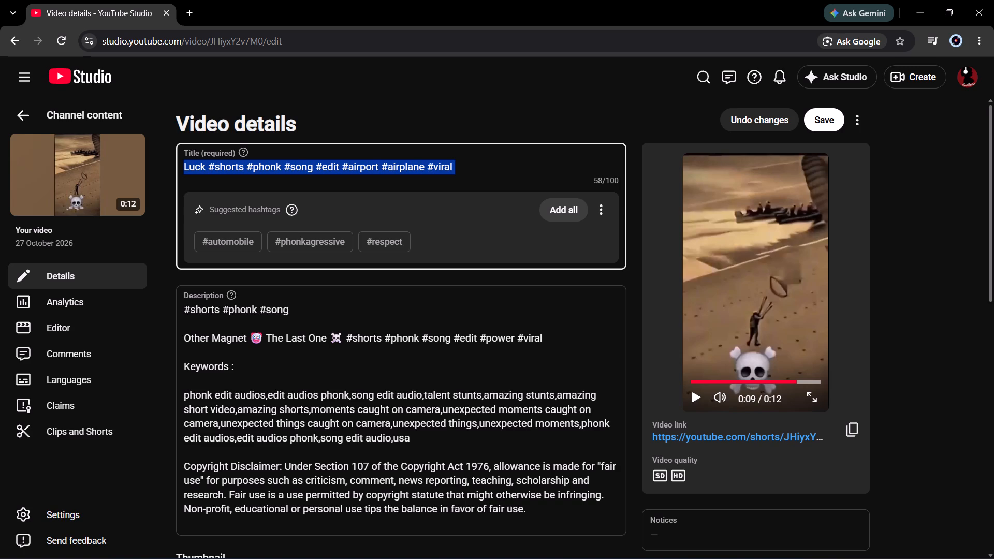
{"action": "left_click", "coordinate": [207, 335]}
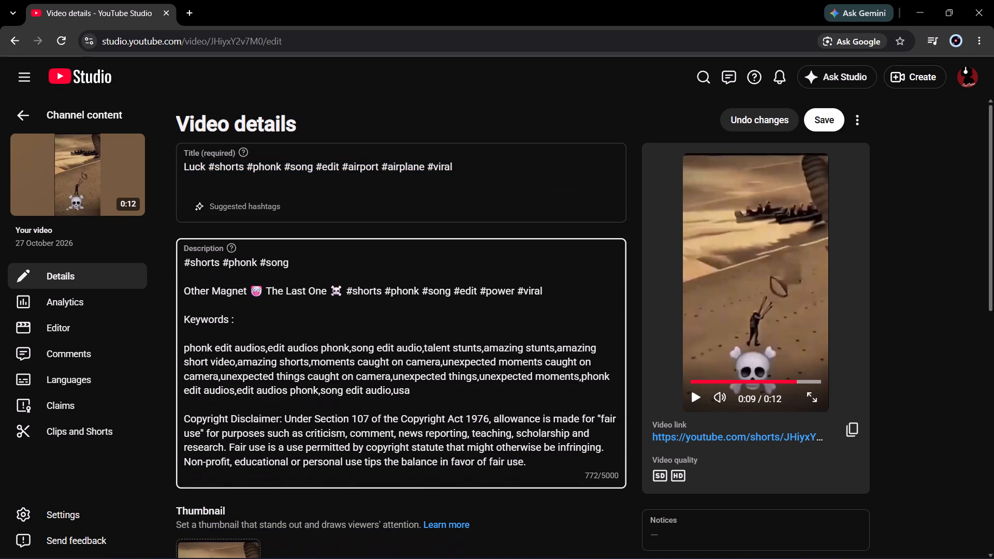
{"action": "triple_click", "coordinate": [199, 290]}
{"action": "key", "text": "ctrl+v"}
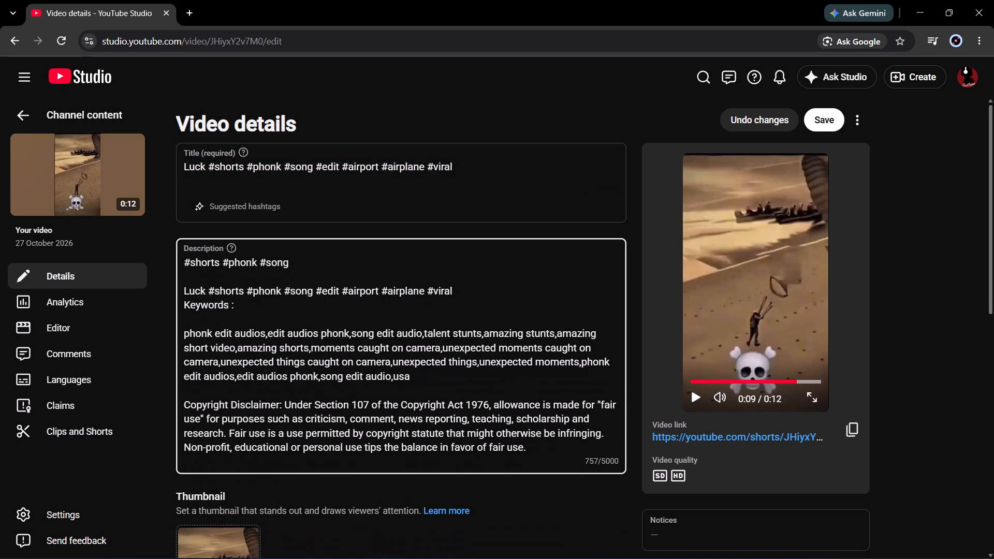
{"action": "key", "text": "Return"}
Copy the keyword paragraph from the description and paste it into the Short's tags, from "phonk edit audios" to "usa".
{"action": "triple_click", "coordinate": [261, 358]}
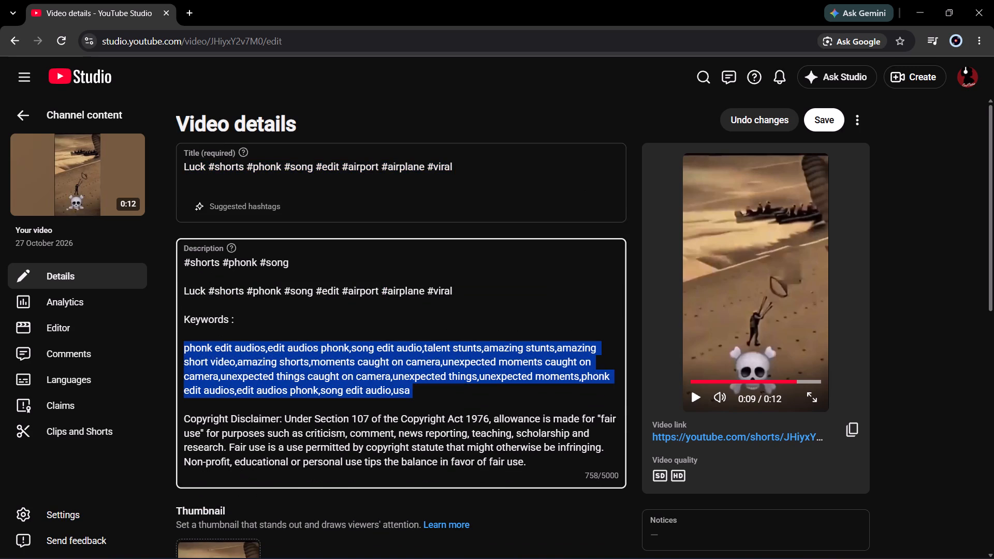
{"action": "left_click", "coordinate": [261, 358]}
{"action": "key", "text": "ctrl+c"}
{"action": "scroll", "coordinate": [261, 358], "scroll_direction": "down", "scroll_amount": 8}
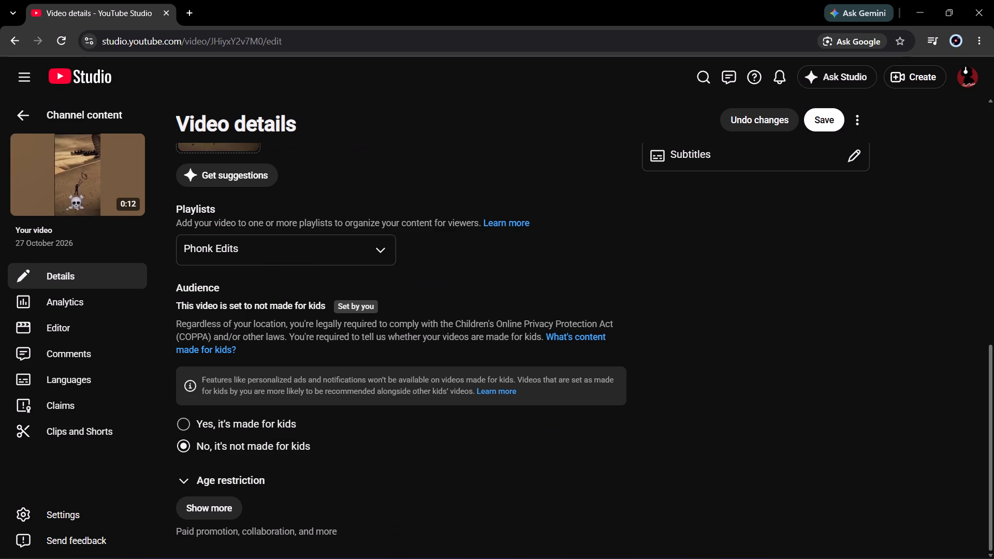
{"action": "left_click", "coordinate": [214, 503]}
{"action": "scroll", "coordinate": [378, 436], "scroll_direction": "down", "scroll_amount": 7}
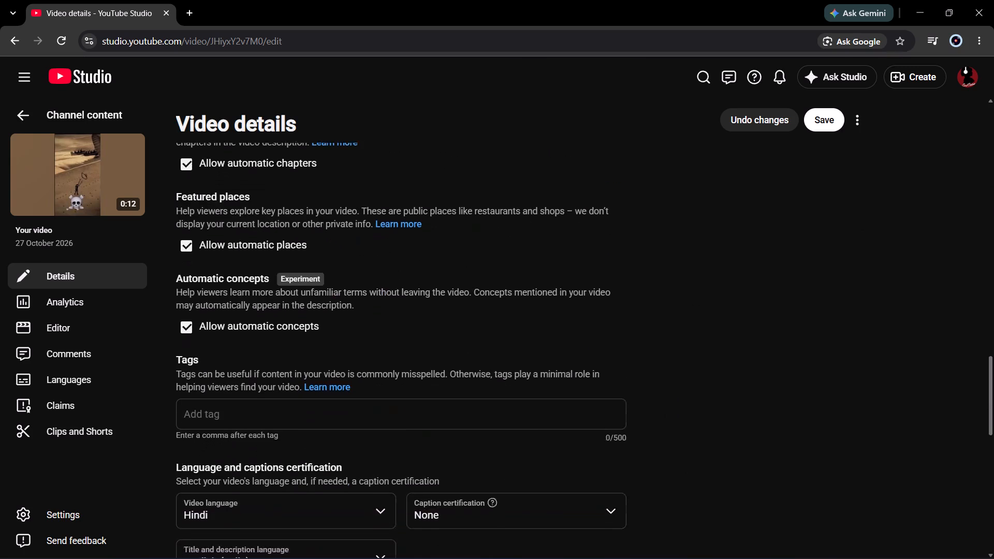
{"action": "scroll", "coordinate": [378, 436], "scroll_direction": "down", "scroll_amount": 3}
{"action": "left_click", "coordinate": [278, 185]}
{"action": "key", "text": "ctrl+v"}
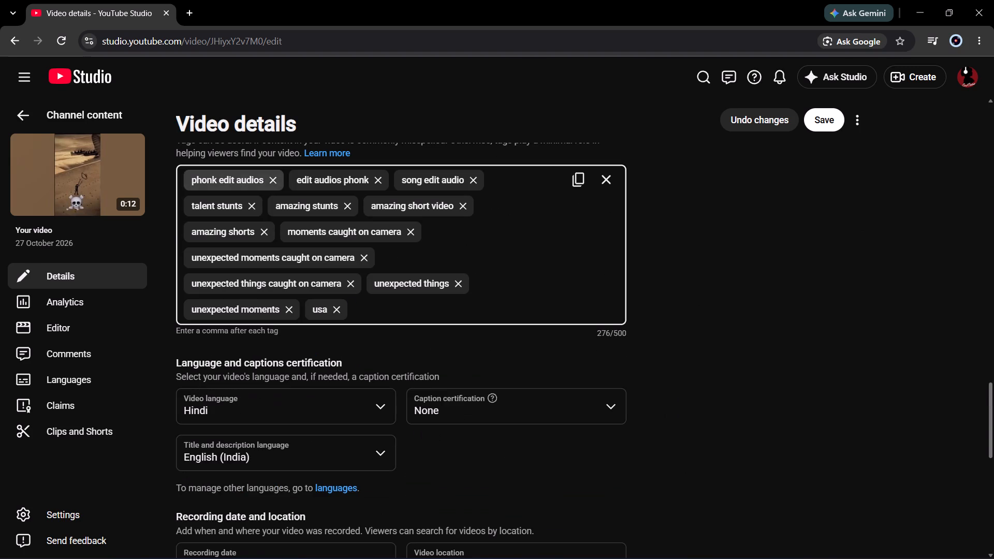
Answer the AI use question in the Short's additional details.
{"action": "scroll", "coordinate": [411, 293], "scroll_direction": "down", "scroll_amount": 10}
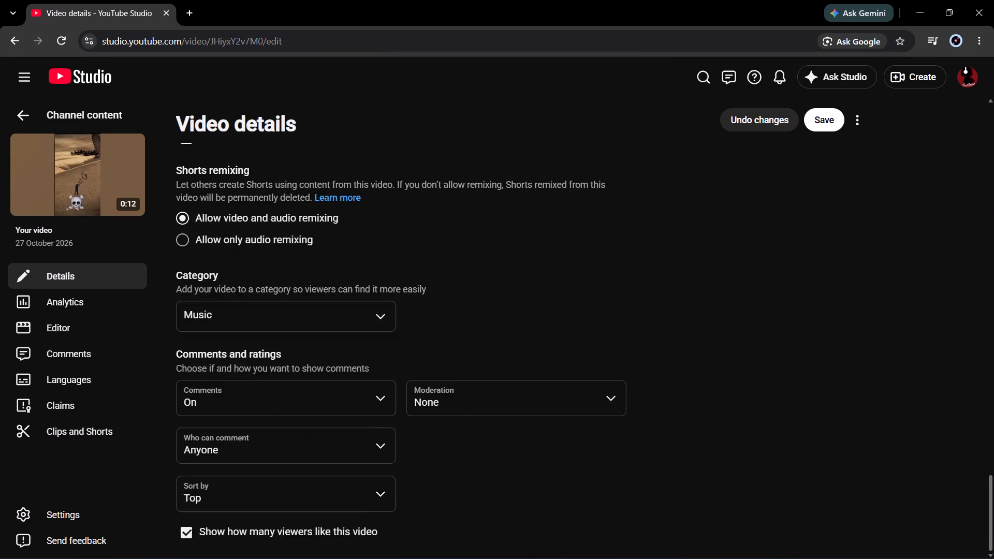
{"action": "scroll", "coordinate": [411, 293], "scroll_direction": "up", "scroll_amount": 11}
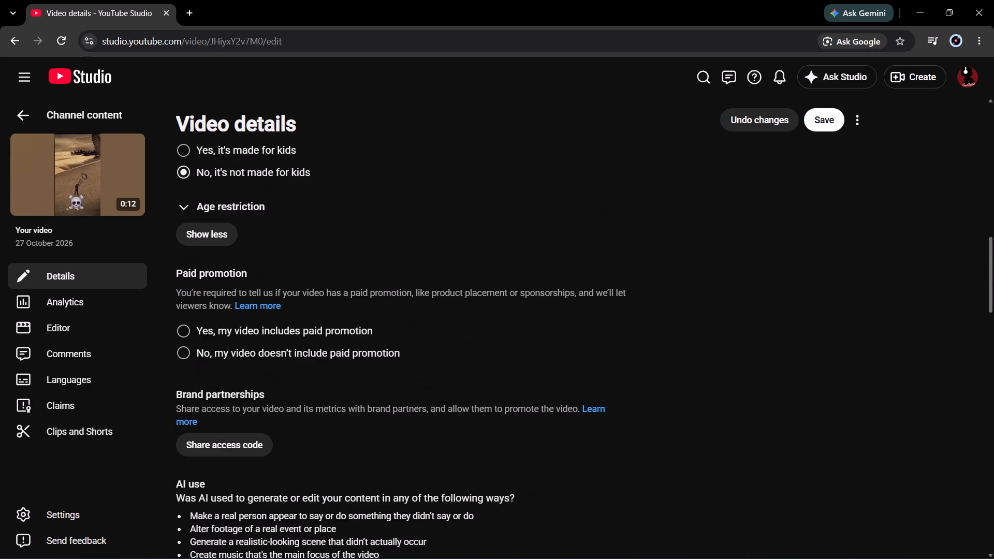
{"action": "scroll", "coordinate": [188, 373], "scroll_direction": "down", "scroll_amount": 2}
{"action": "left_click", "coordinate": [185, 471]}
Copy the entire description text and save the "Luck" Short's details.
{"action": "scroll", "coordinate": [338, 414], "scroll_direction": "up", "scroll_amount": 2}
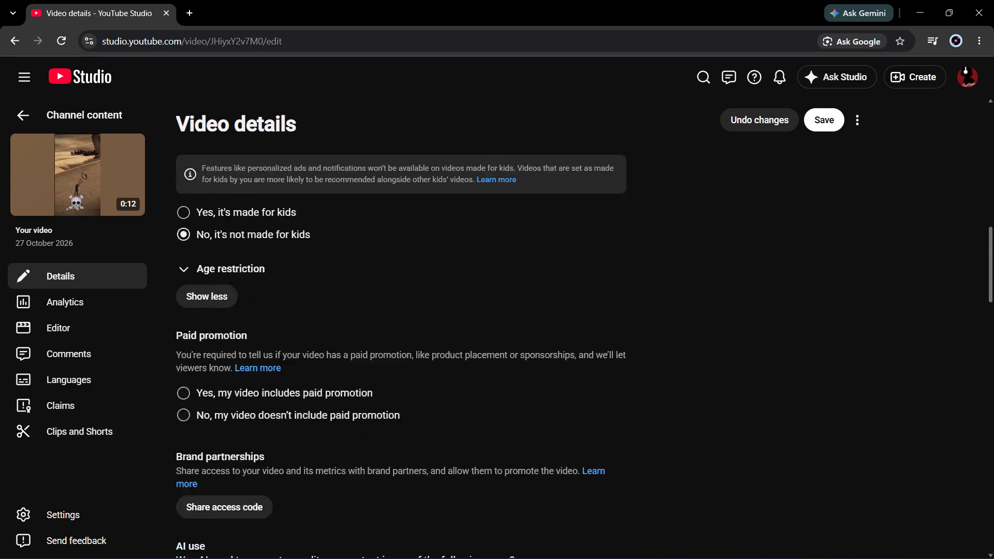
{"action": "scroll", "coordinate": [338, 414], "scroll_direction": "up", "scroll_amount": 11}
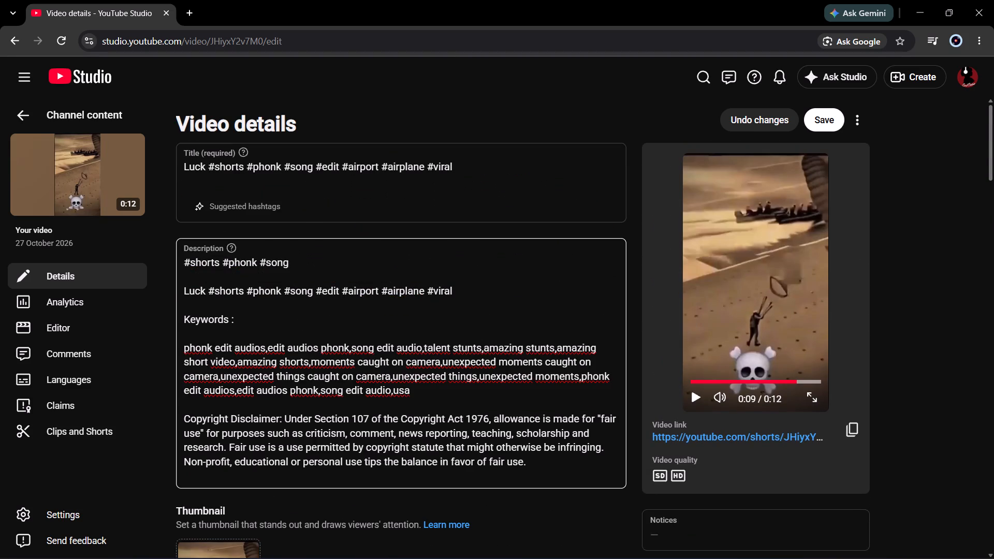
{"action": "left_click", "coordinate": [264, 355]}
{"action": "key", "text": "ctrl+a"}
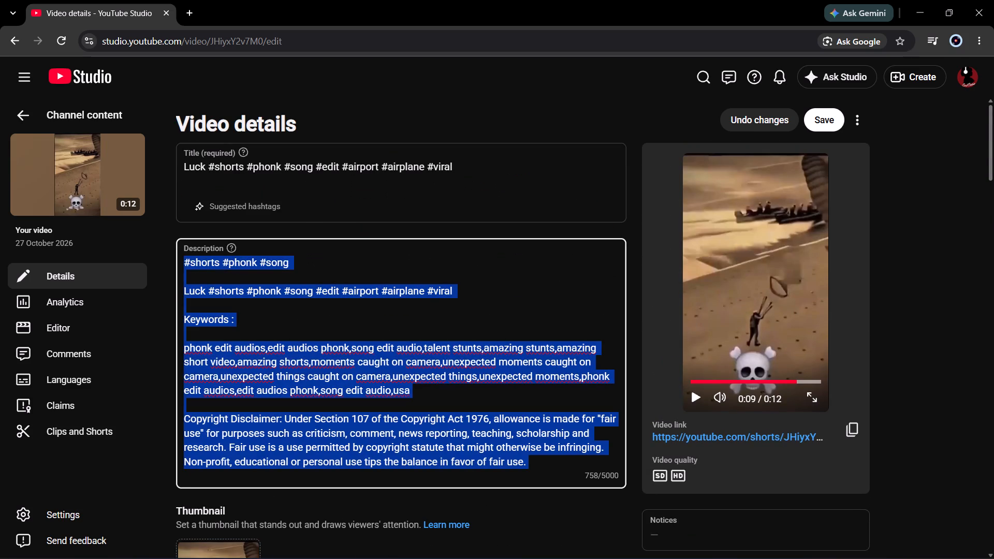
{"action": "key", "text": "ctrl+c"}
{"action": "left_click", "coordinate": [830, 117]}
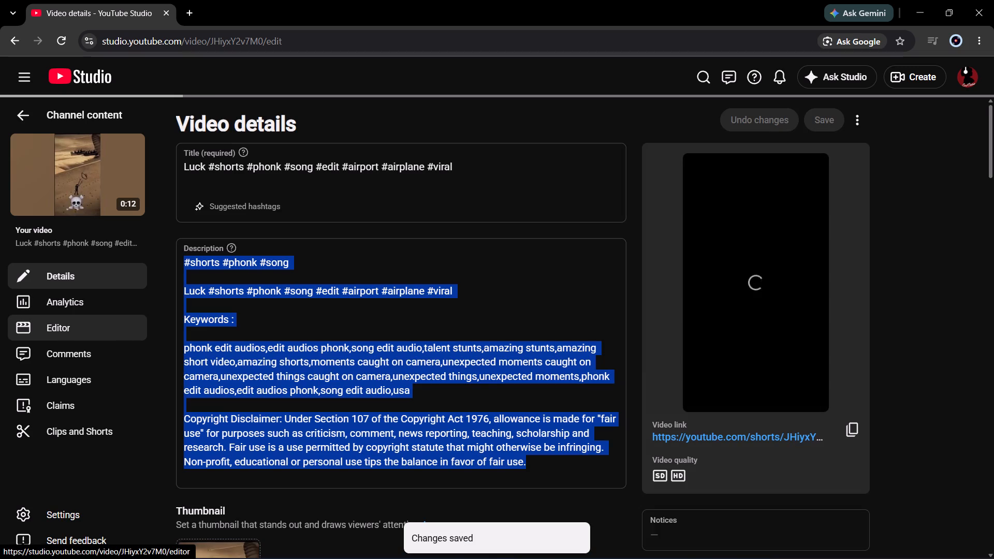
In the video editor, add a video info card at 00:00 linking to "Other Magnet The Last One".
{"action": "left_click", "coordinate": [93, 329]}
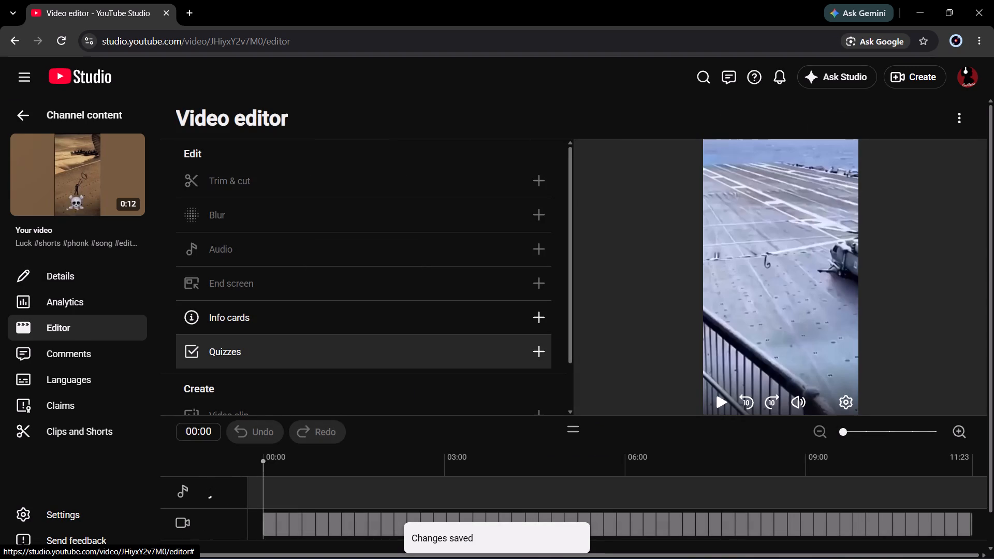
{"action": "left_click", "coordinate": [531, 317]}
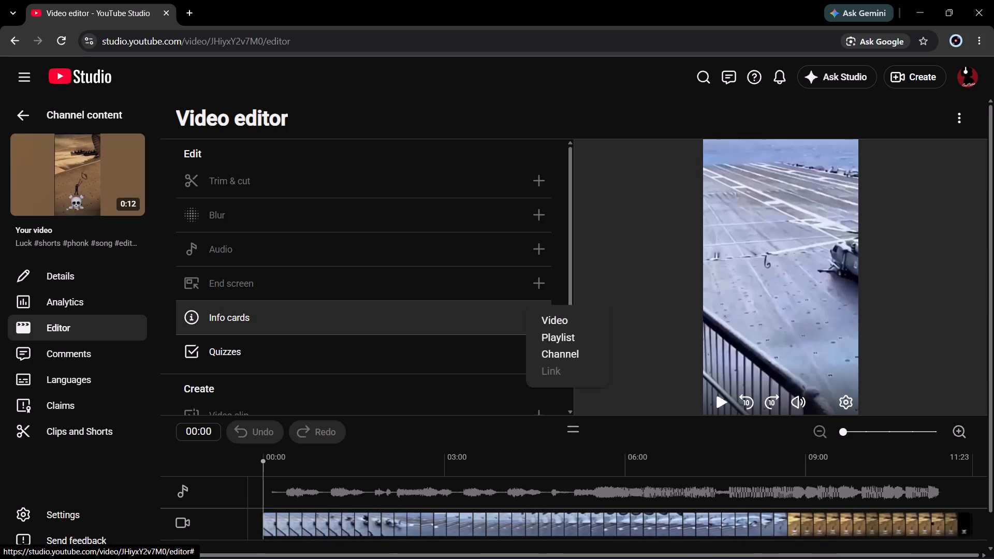
{"action": "left_click", "coordinate": [552, 318]}
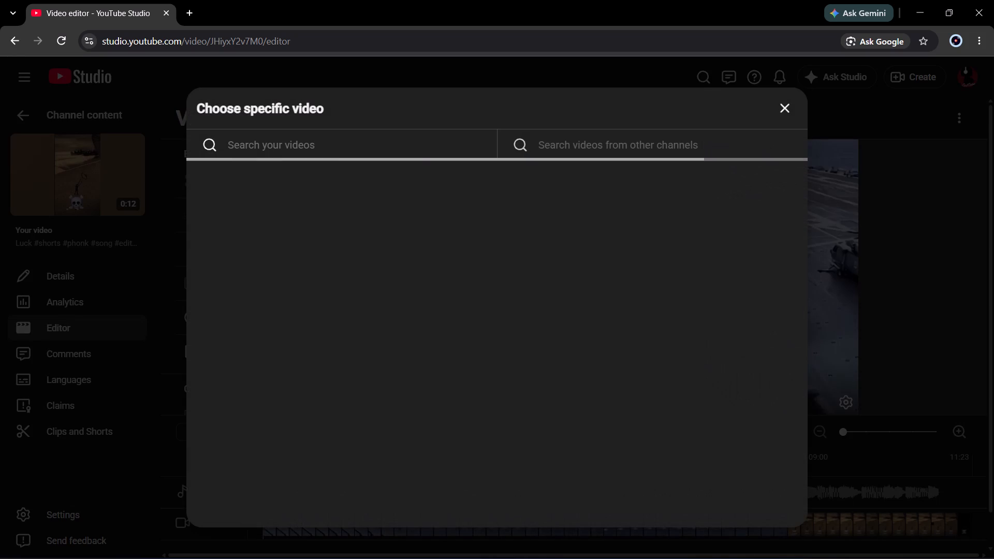
{"action": "left_click", "coordinate": [295, 223]}
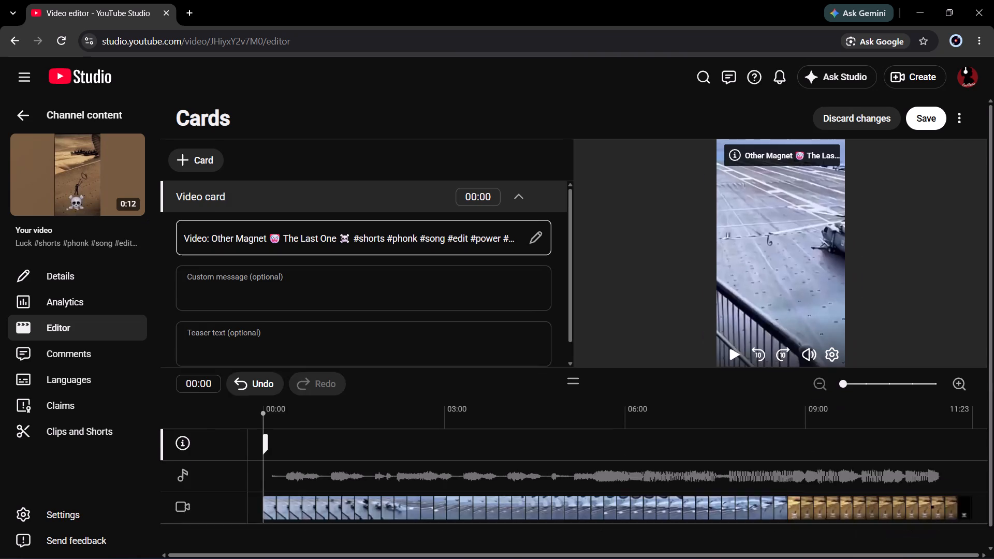
Add a second video card at 02:28 linking to "Other Actor Training The Last One".
{"action": "left_click", "coordinate": [445, 415]}
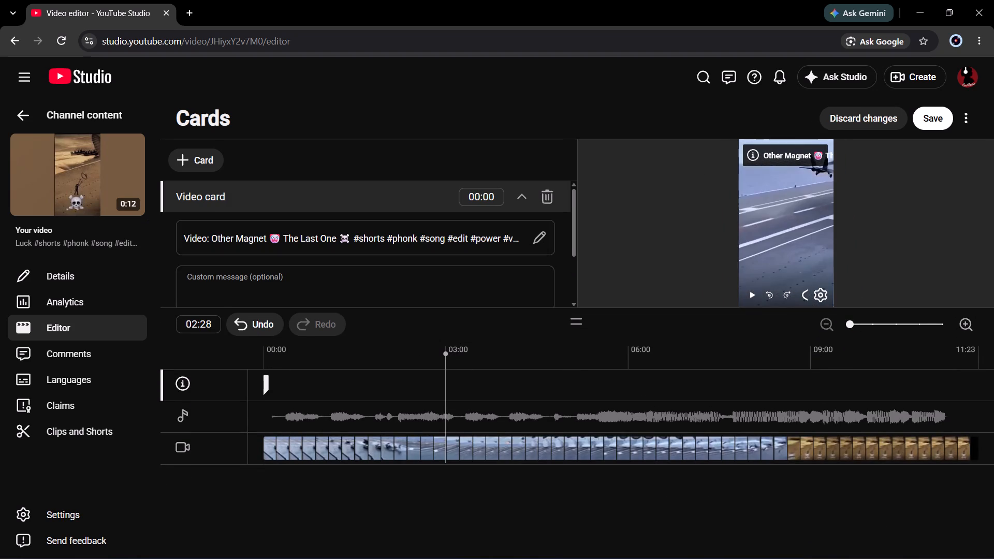
{"action": "left_click", "coordinate": [218, 162]}
{"action": "left_click", "coordinate": [226, 162]}
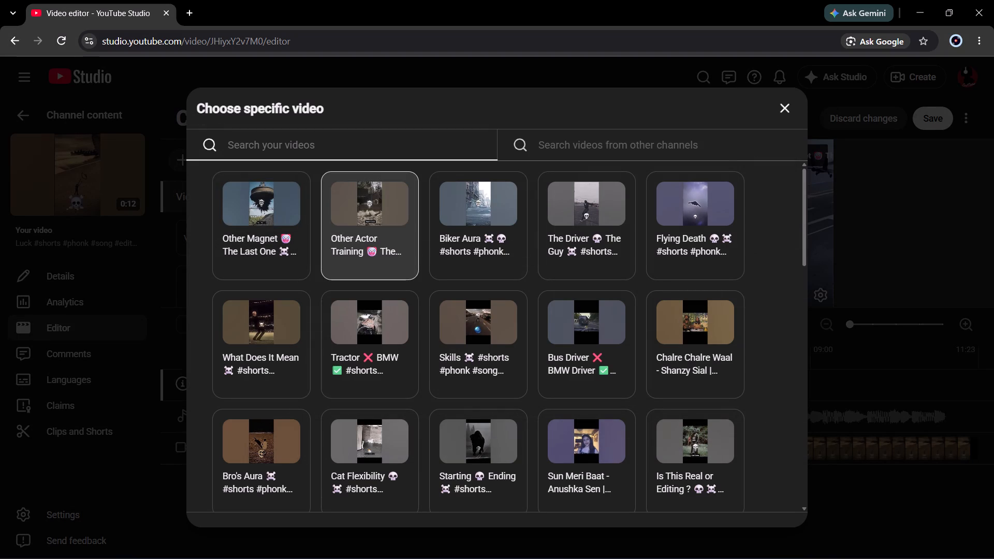
{"action": "left_click", "coordinate": [389, 227]}
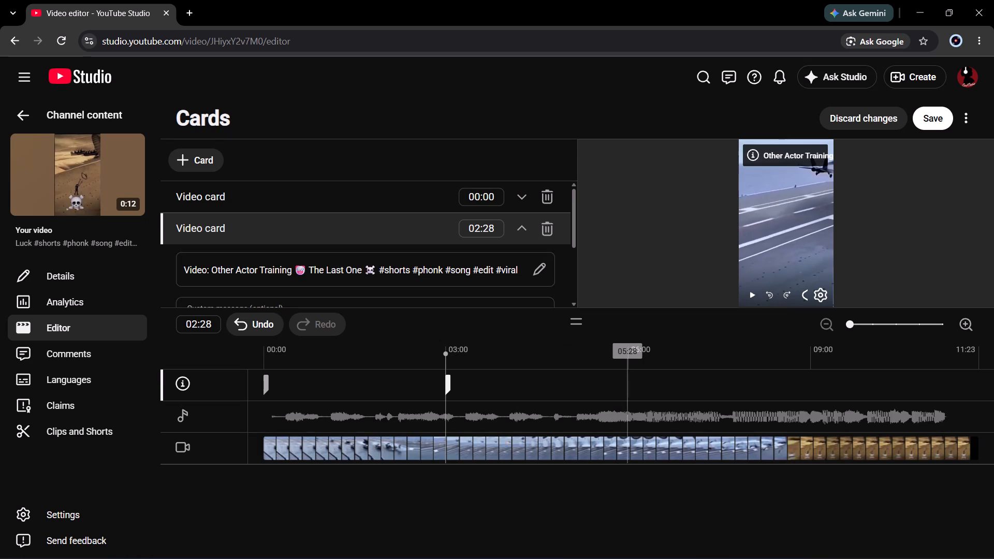
Add a third video card at 05:28 linking to the "Biker Aura" Short.
{"action": "left_click", "coordinate": [627, 383]}
{"action": "left_click", "coordinate": [208, 155]}
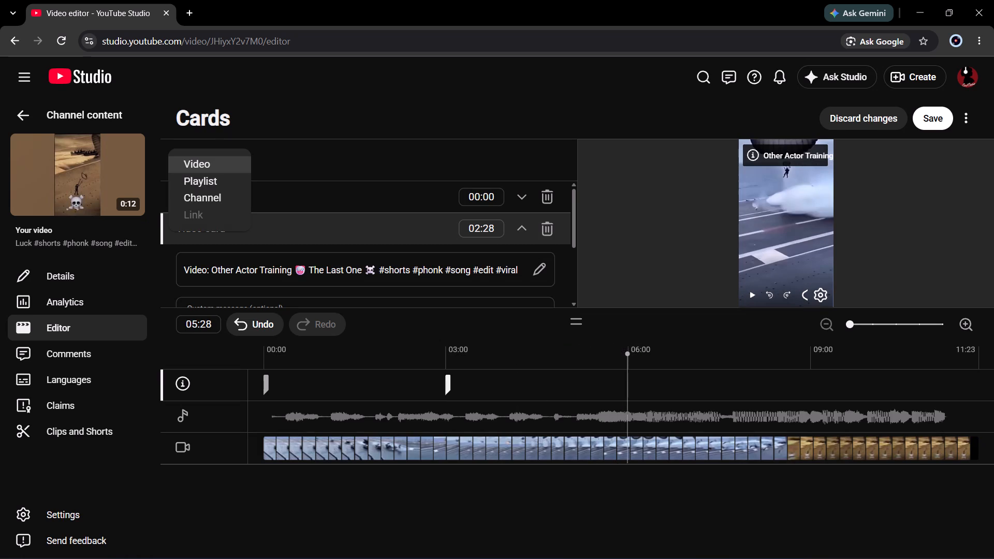
{"action": "left_click", "coordinate": [219, 160]}
{"action": "left_click", "coordinate": [483, 225]}
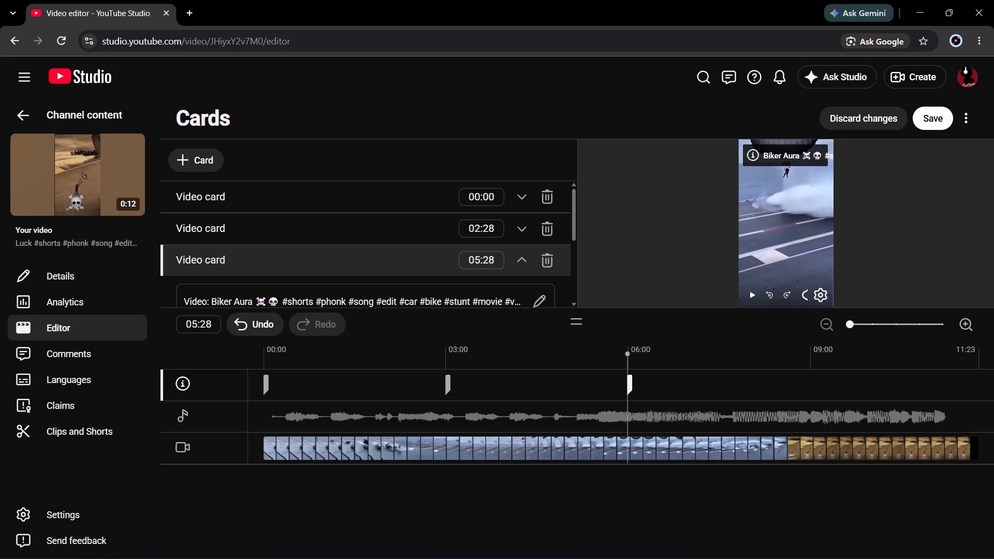
Add a fourth video card at 08:29 linking to "The Driver The Guy".
{"action": "left_click", "coordinate": [812, 392]}
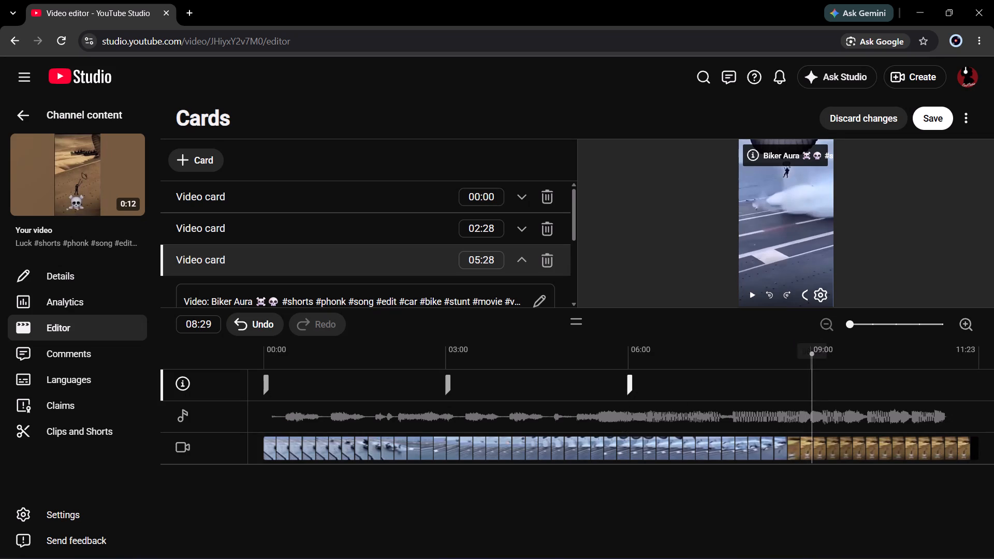
{"action": "left_click", "coordinate": [192, 163]}
{"action": "left_click", "coordinate": [200, 163]}
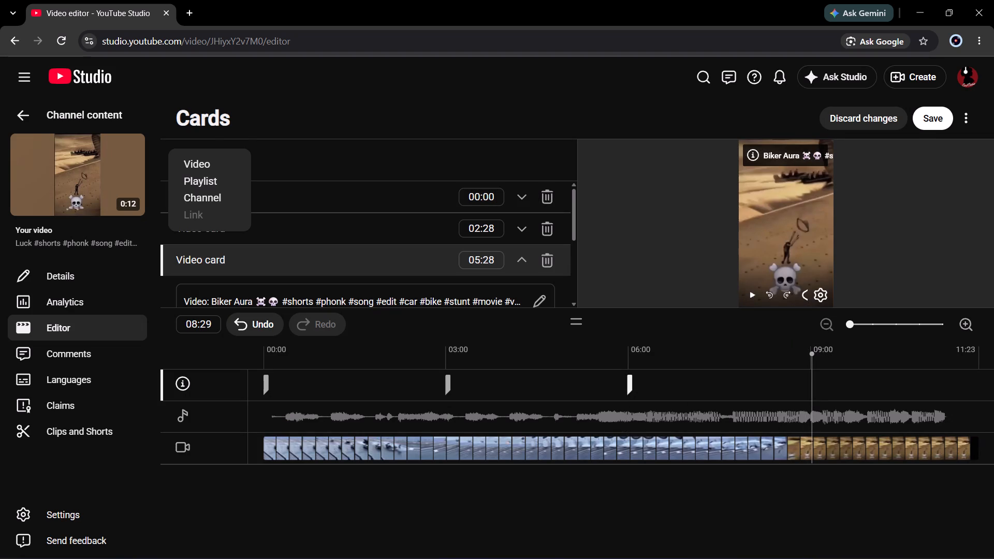
{"action": "left_click", "coordinate": [626, 232]}
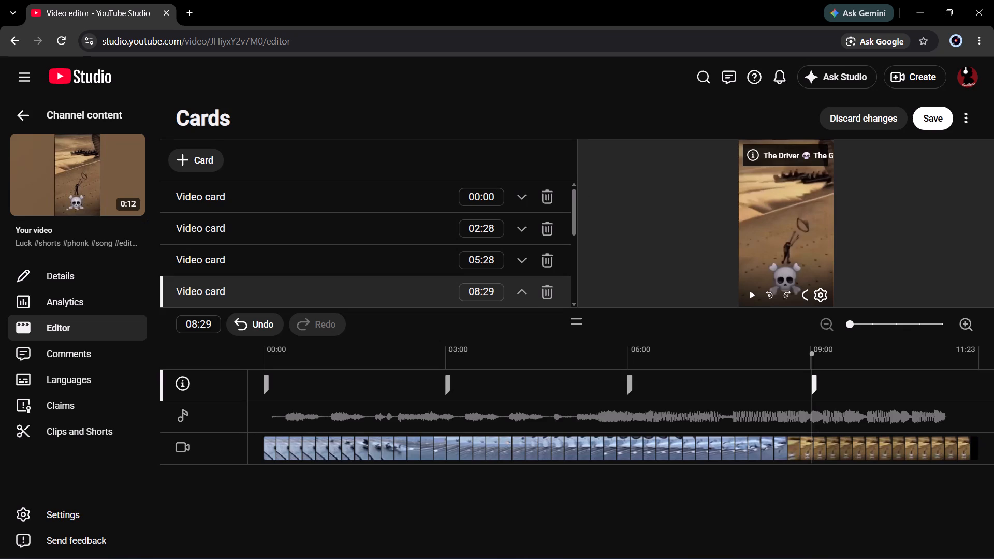
Save the info cards and return to the channel's content list.
{"action": "left_click", "coordinate": [927, 115]}
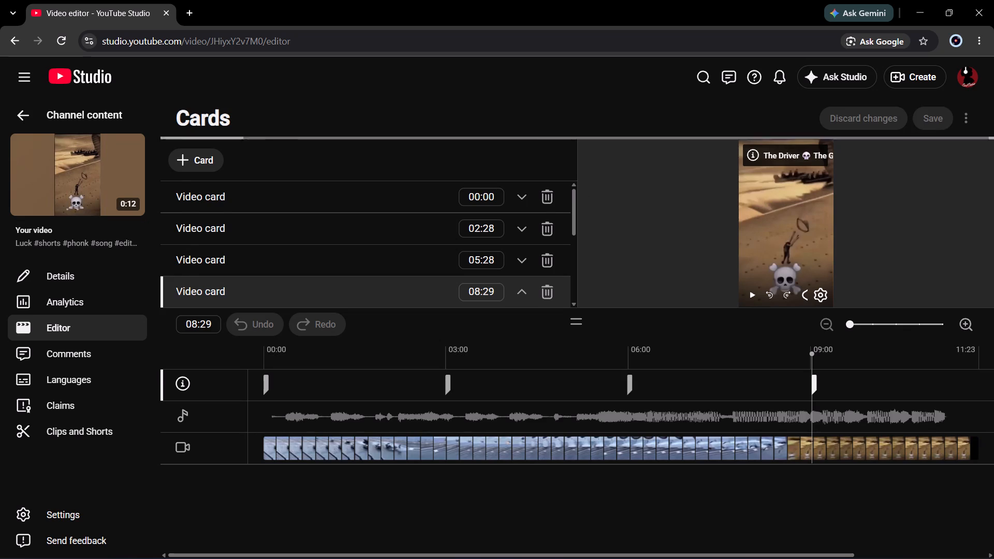
{"action": "left_click", "coordinate": [21, 119]}
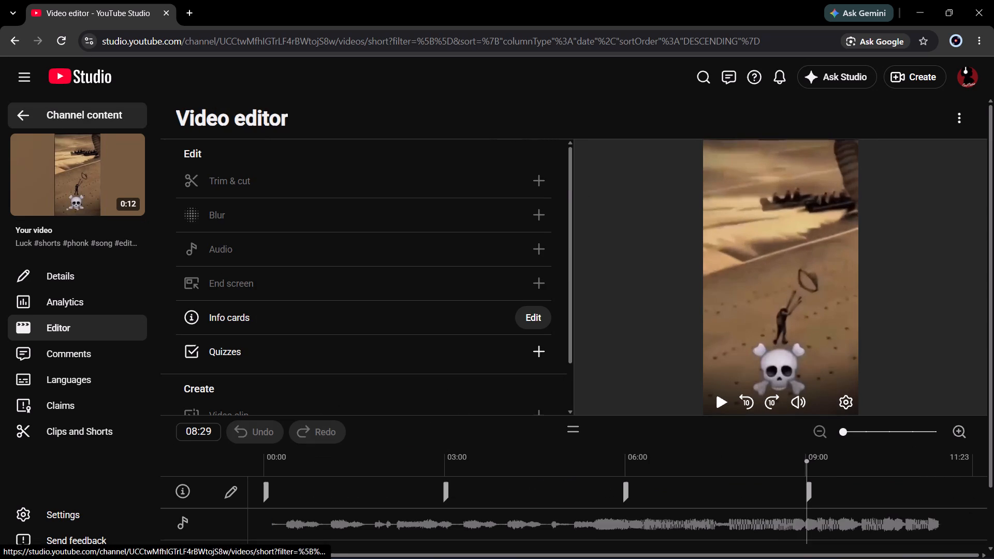
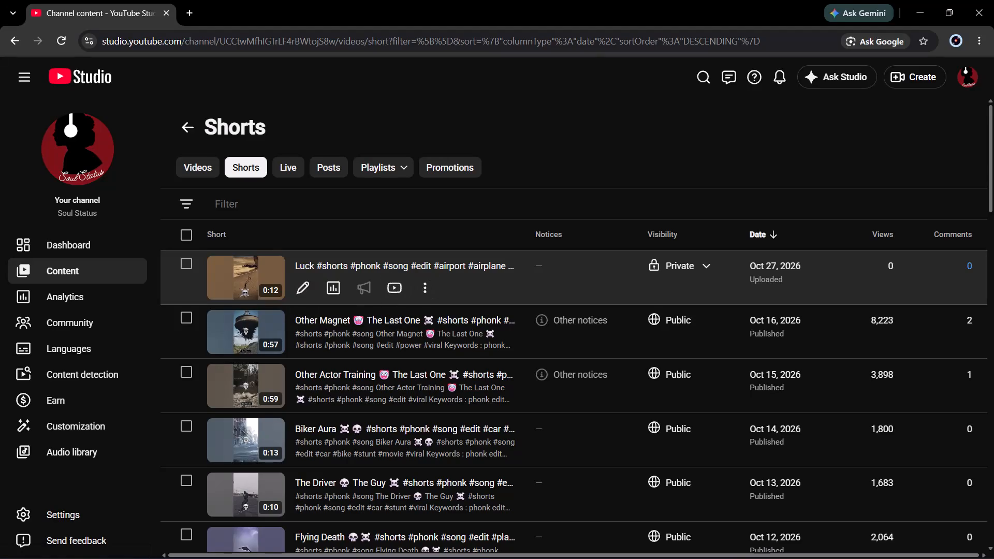
Schedule the "Luck" Short to go public on Oct 27, 2026 at 6:15 PM.
{"action": "left_click", "coordinate": [709, 263]}
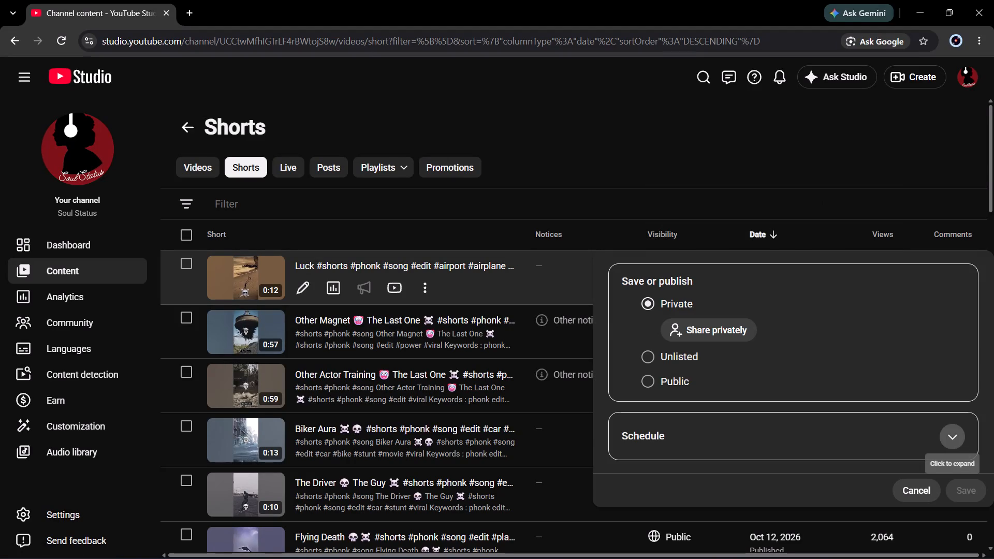
{"action": "left_click", "coordinate": [955, 435]}
{"action": "left_click", "coordinate": [697, 396]}
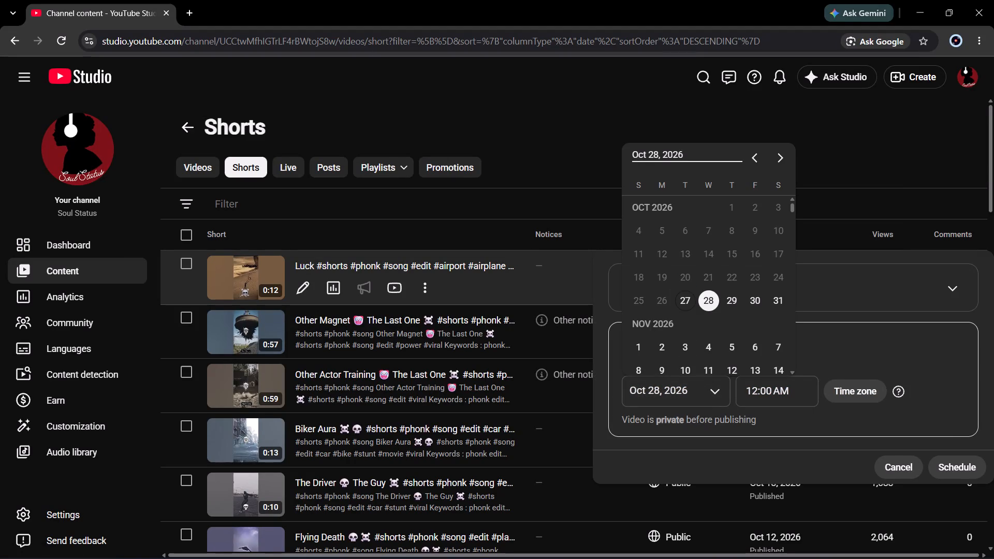
{"action": "left_click", "coordinate": [687, 307]}
{"action": "left_click", "coordinate": [765, 405]}
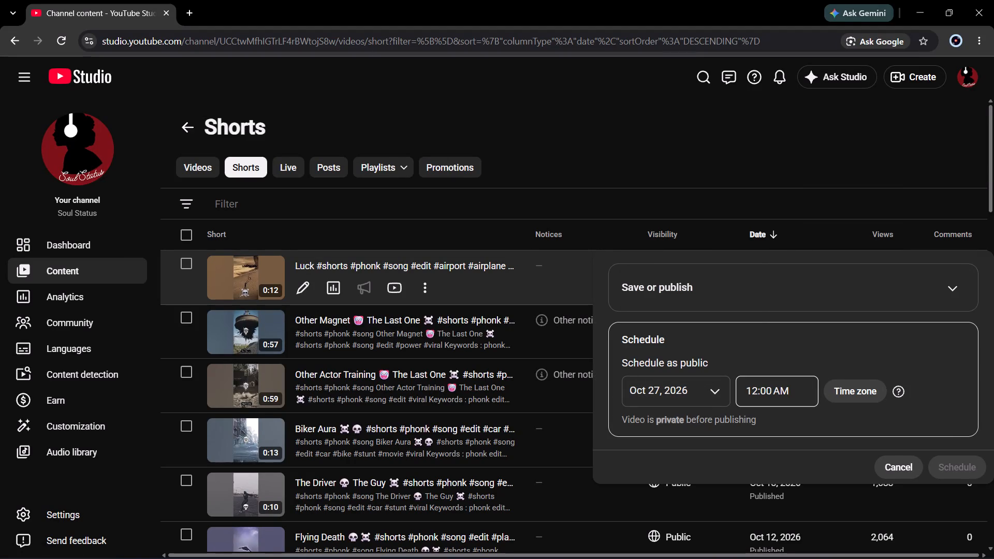
{"action": "left_click", "coordinate": [763, 396]}
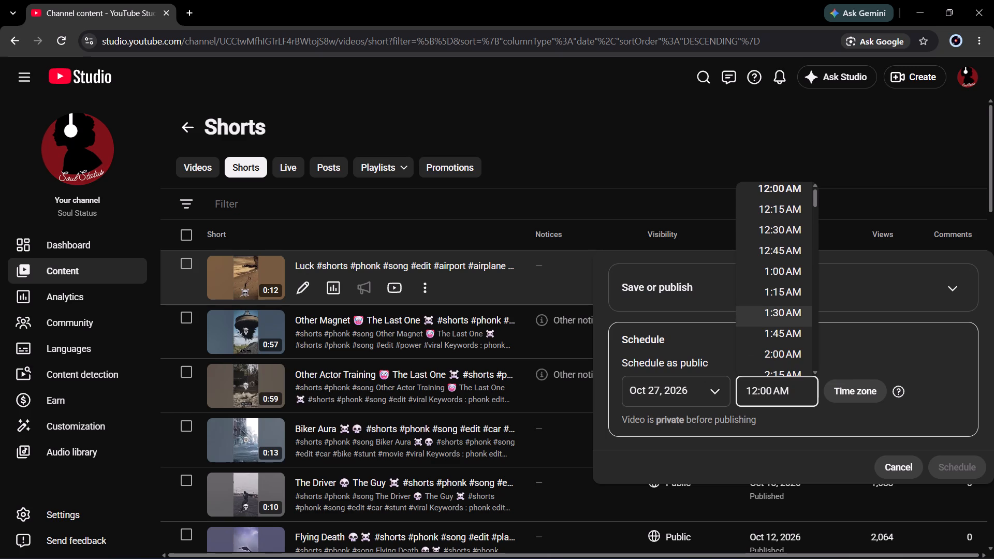
{"action": "scroll", "coordinate": [783, 318], "scroll_direction": "down", "scroll_amount": 9}
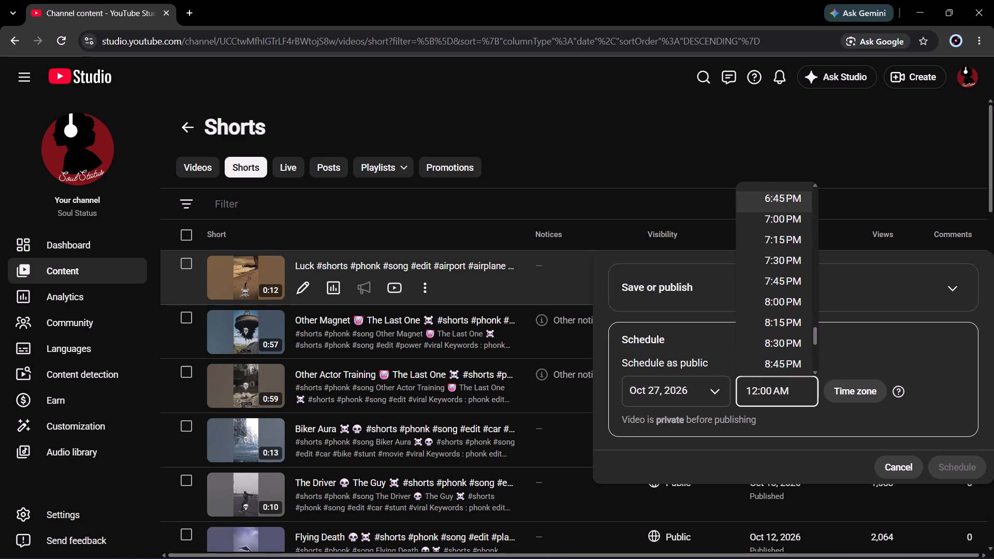
{"action": "left_click", "coordinate": [777, 327]}
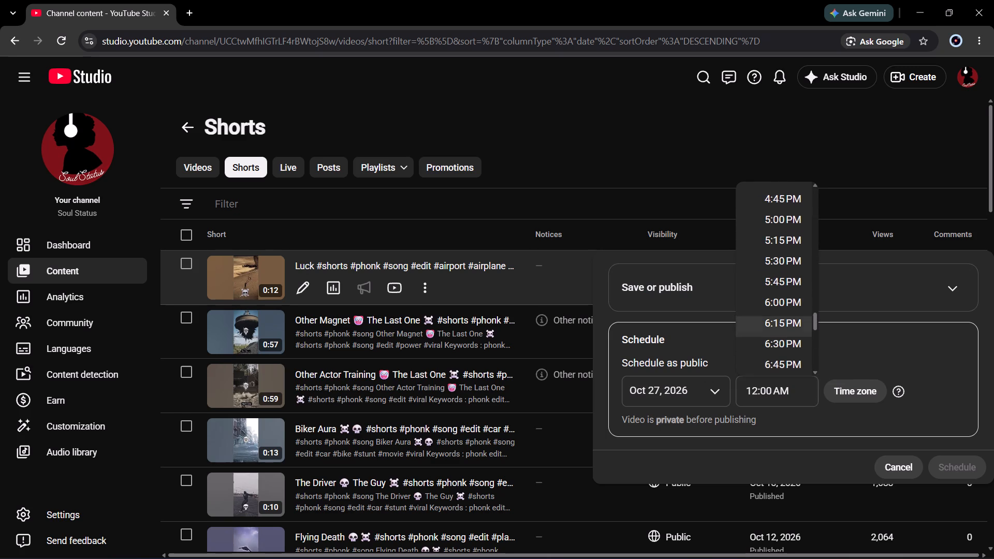
{"action": "left_click", "coordinate": [945, 462]}
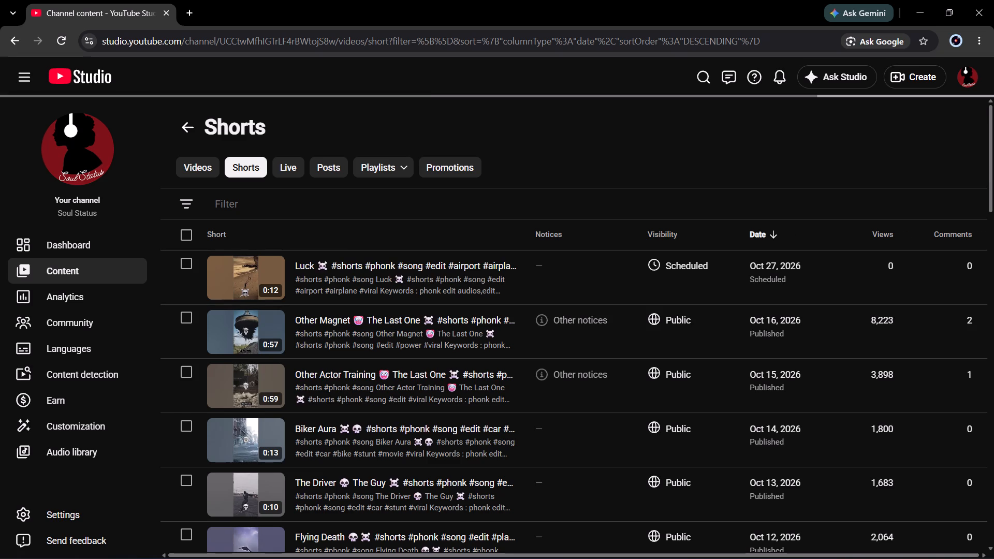
Open the channel dashboard and look over its performance, analytics, comments and subscriber cards.
{"action": "left_click", "coordinate": [79, 248]}
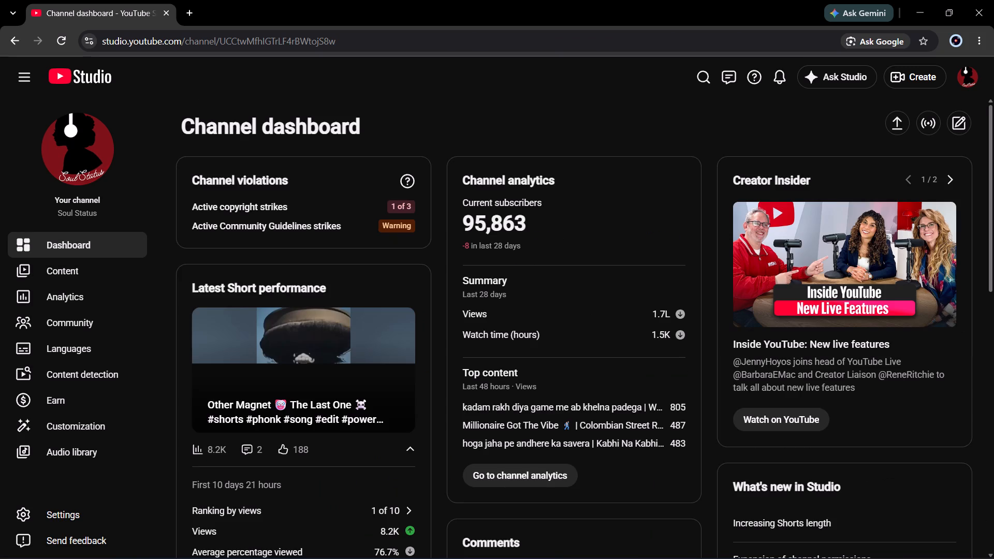
{"action": "scroll", "coordinate": [595, 308], "scroll_direction": "left", "scroll_amount": 1}
{"action": "scroll", "coordinate": [595, 308], "scroll_direction": "down", "scroll_amount": 6}
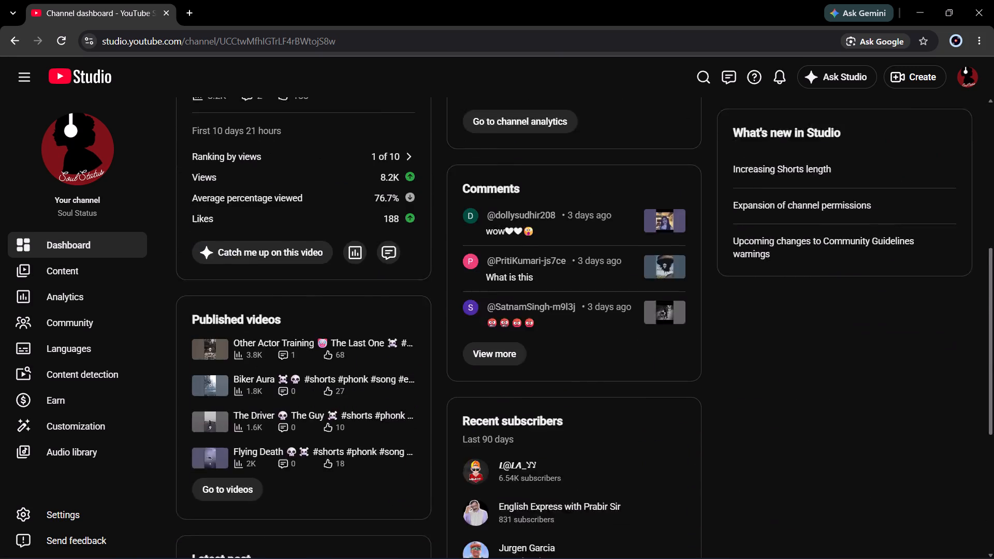
{"action": "scroll", "coordinate": [595, 308], "scroll_direction": "down", "scroll_amount": 10}
{"action": "scroll", "coordinate": [595, 308], "scroll_direction": "up", "scroll_amount": 7}
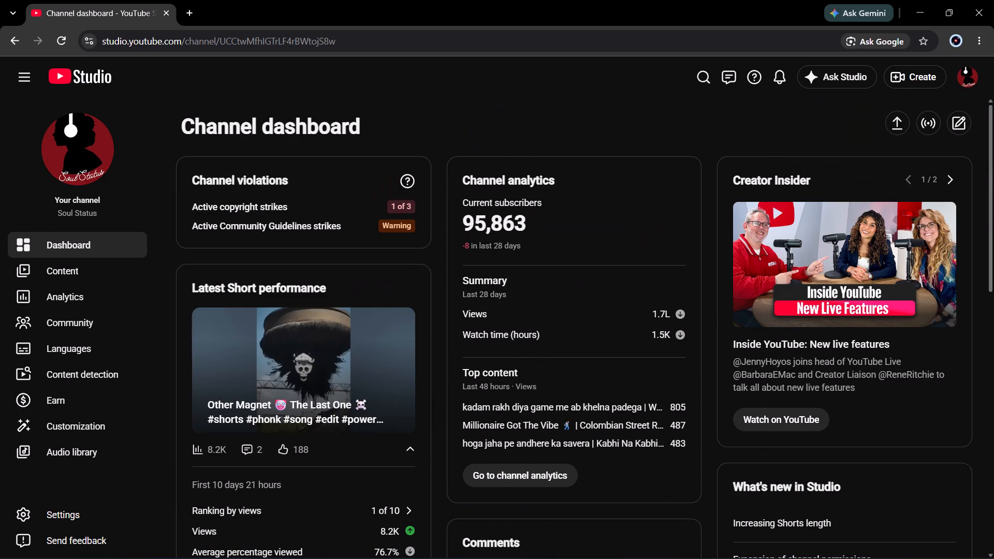